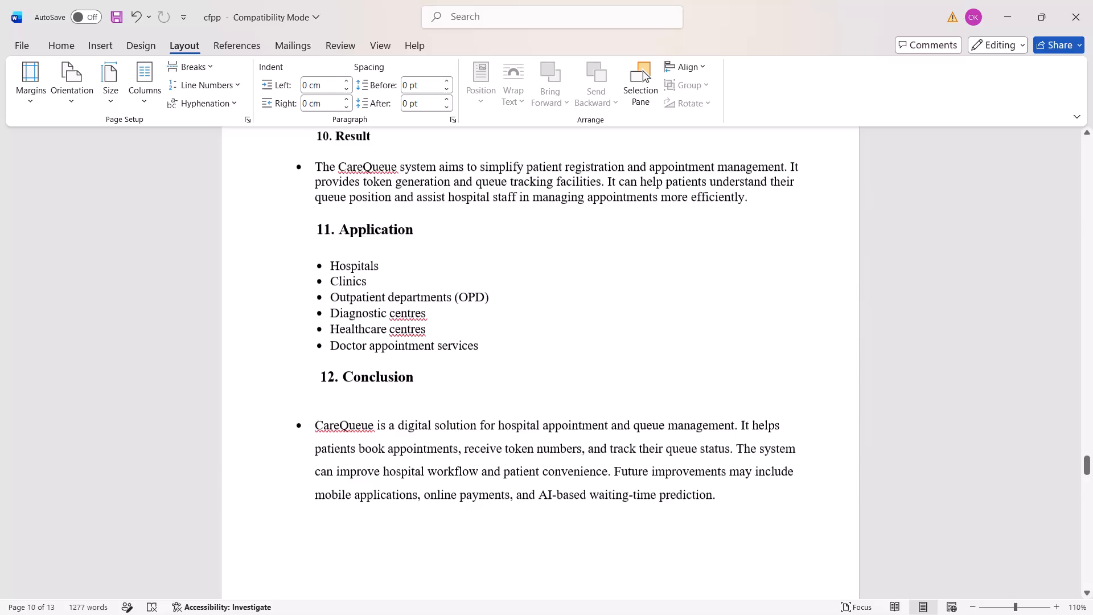
Replace the CareQueue paragraph under the "10. Result" heading with the copied KUMBHA-SAARTHI result text.
drag(313, 152, 484, 189)
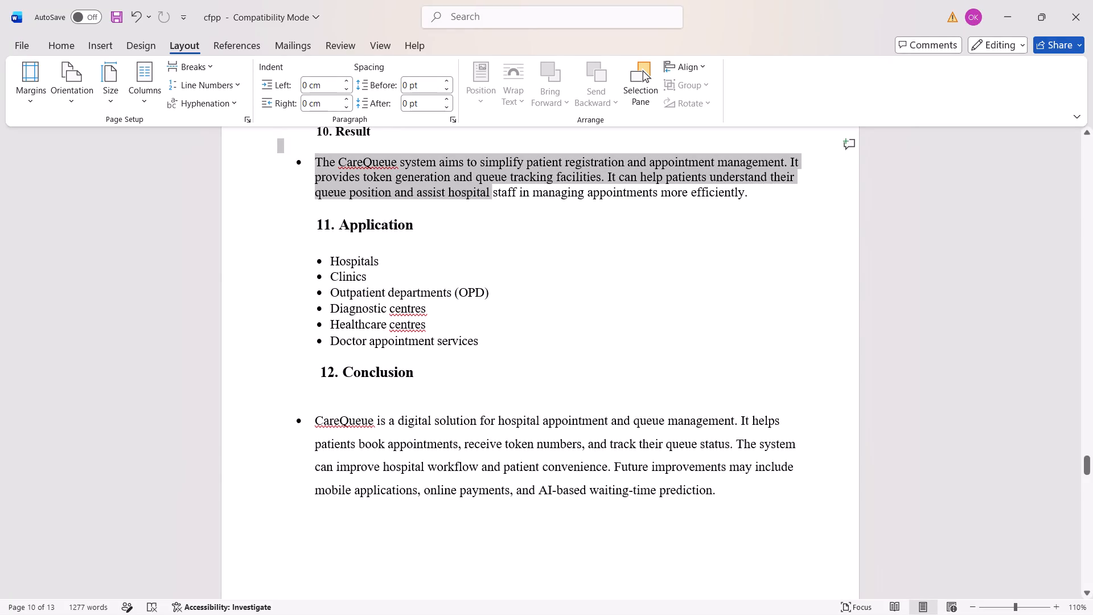
drag(484, 189, 356, 176)
click(356, 176)
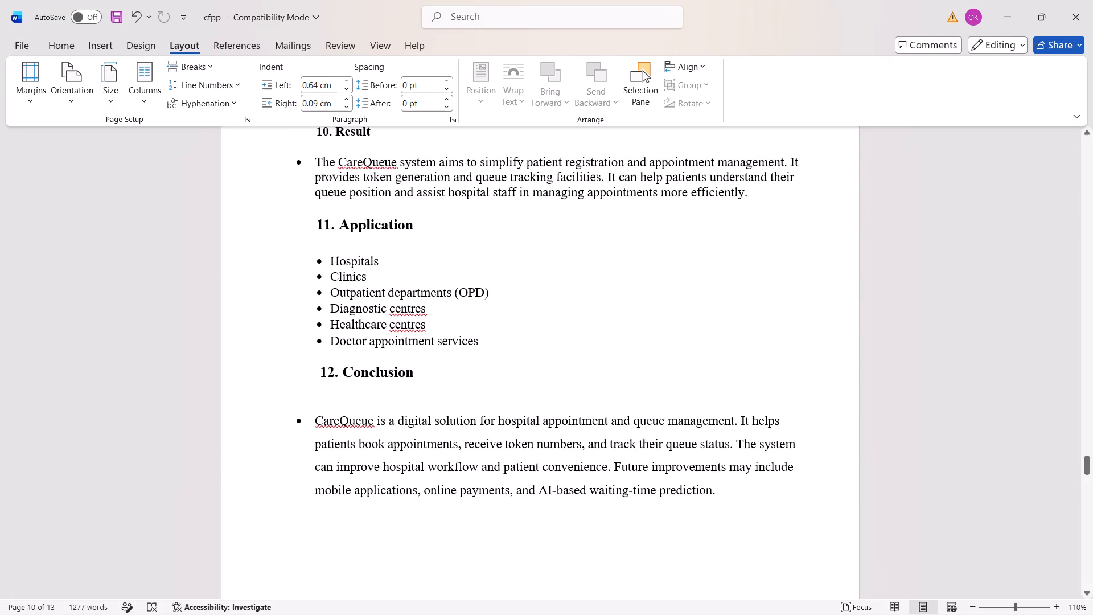
drag(314, 158, 598, 208)
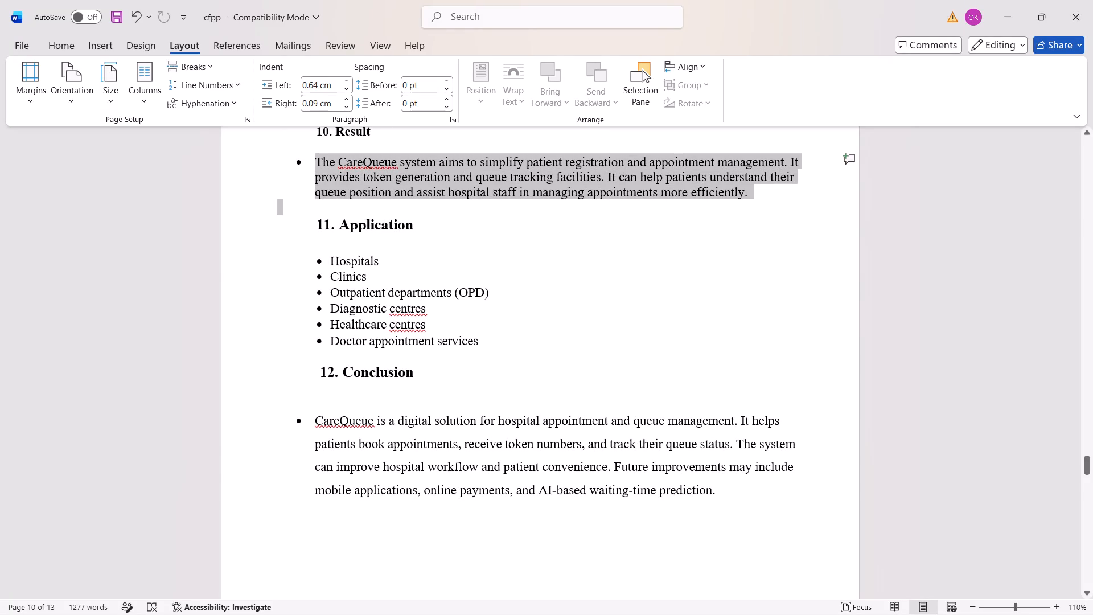
drag(598, 208, 664, 195)
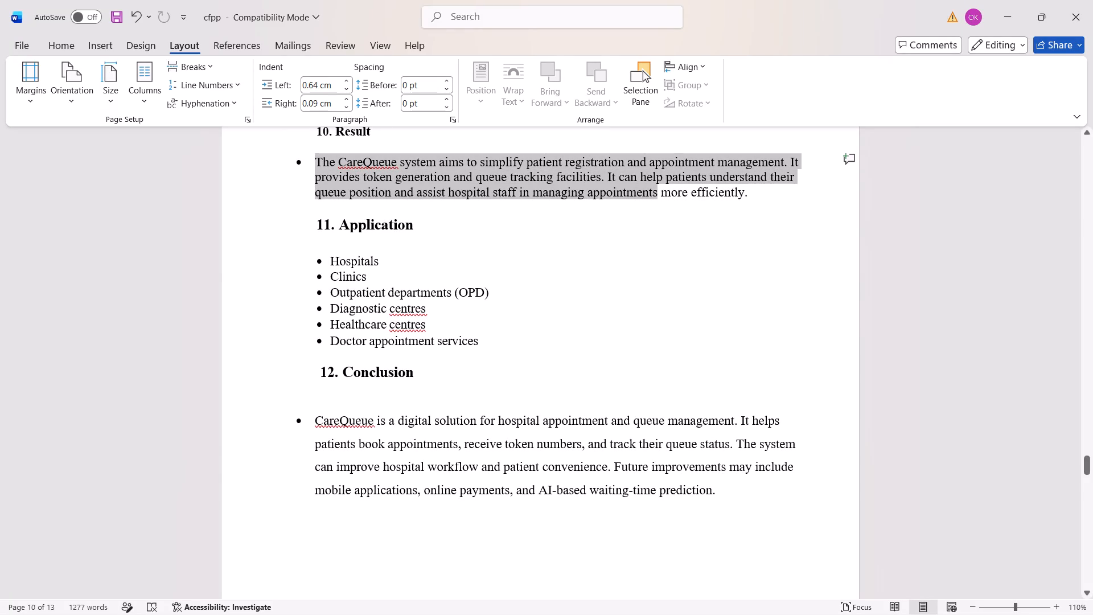
drag(664, 195, 759, 191)
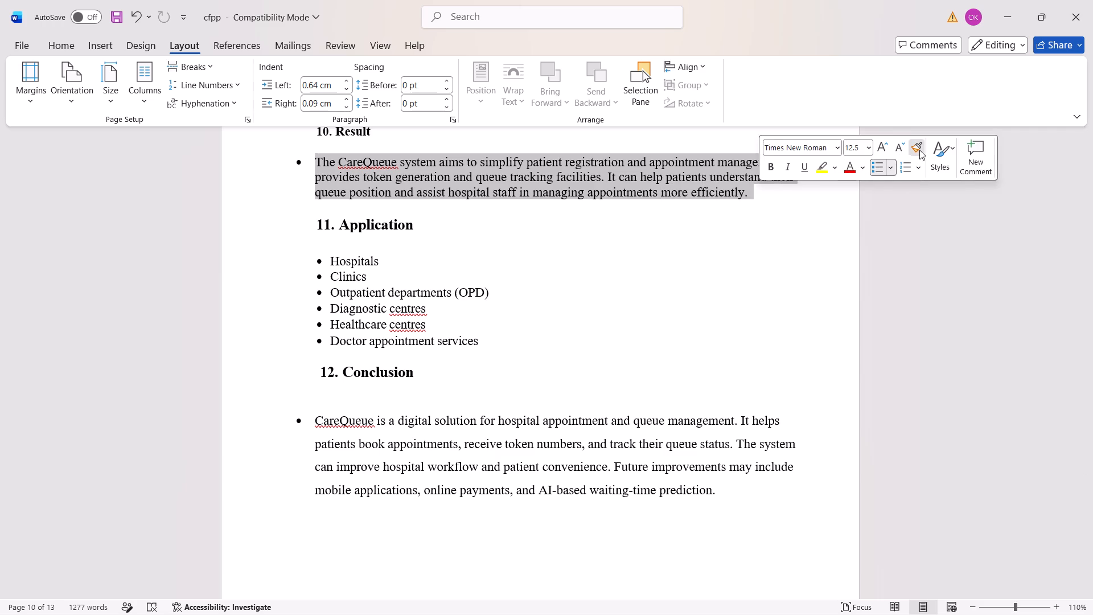
click(919, 150)
click(913, 150)
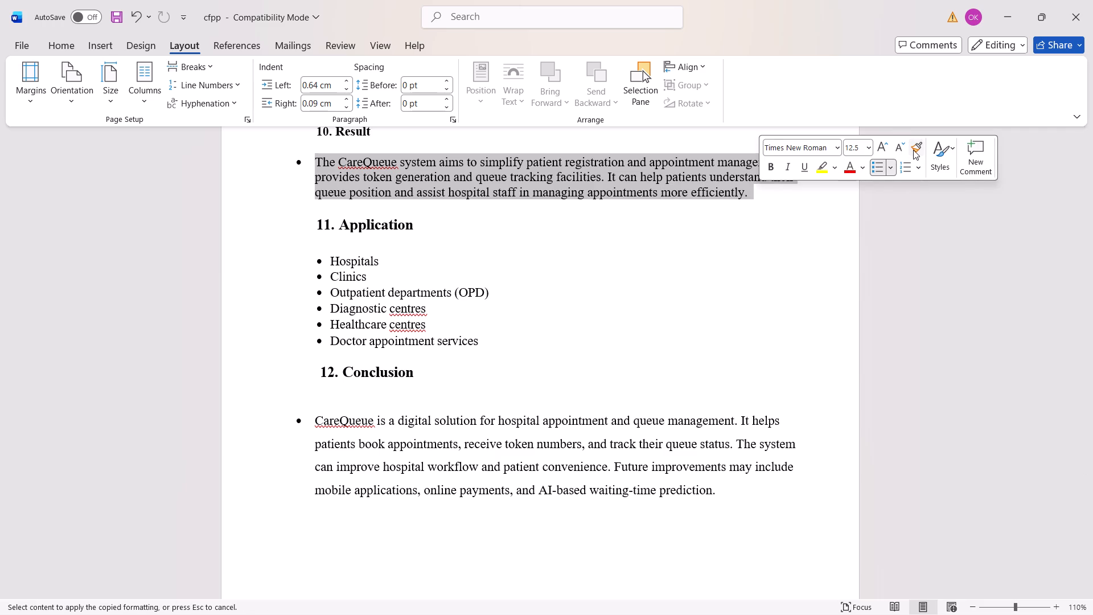
click(913, 150)
key(ctrl+v)
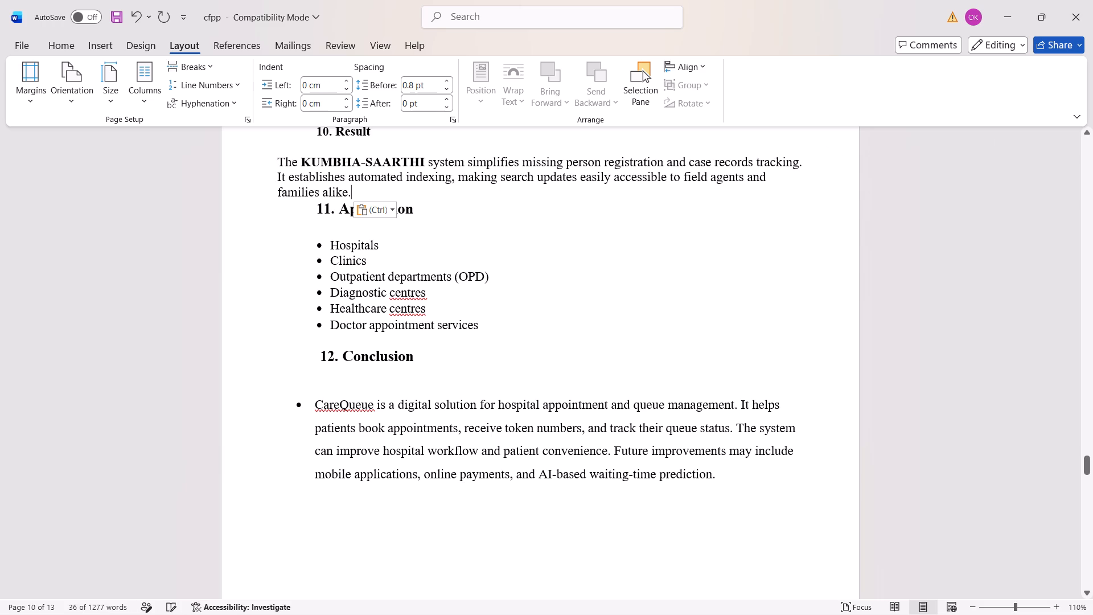
Copy the character formatting of the Conclusion paragraph's text onto the whole KUMBHA-SAARTHI paragraph under "10. Result" with Format Painter.
drag(276, 154, 284, 157)
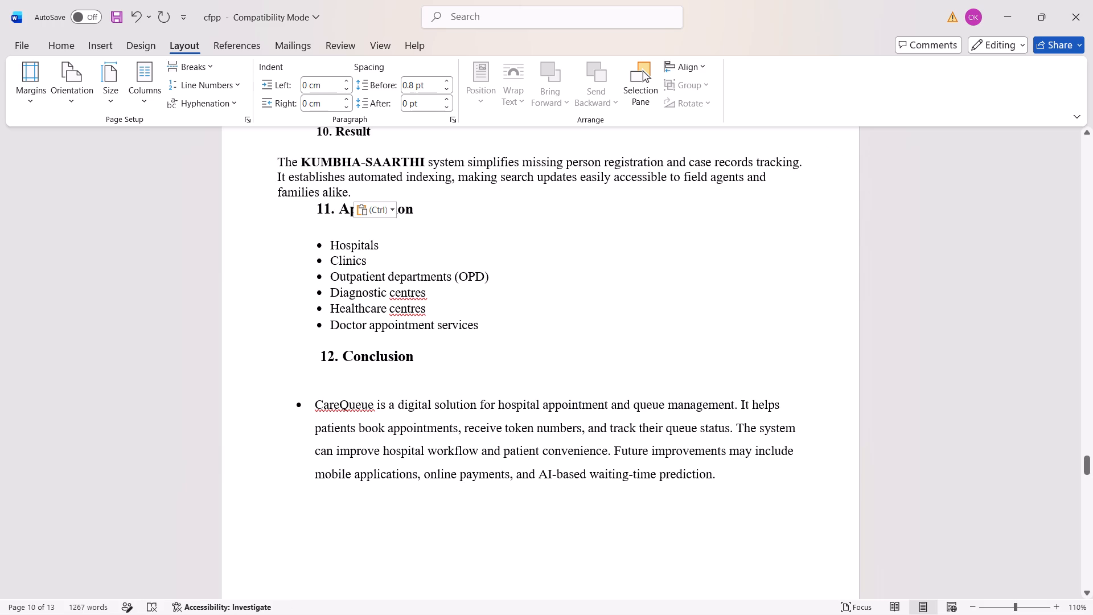
drag(284, 157, 349, 187)
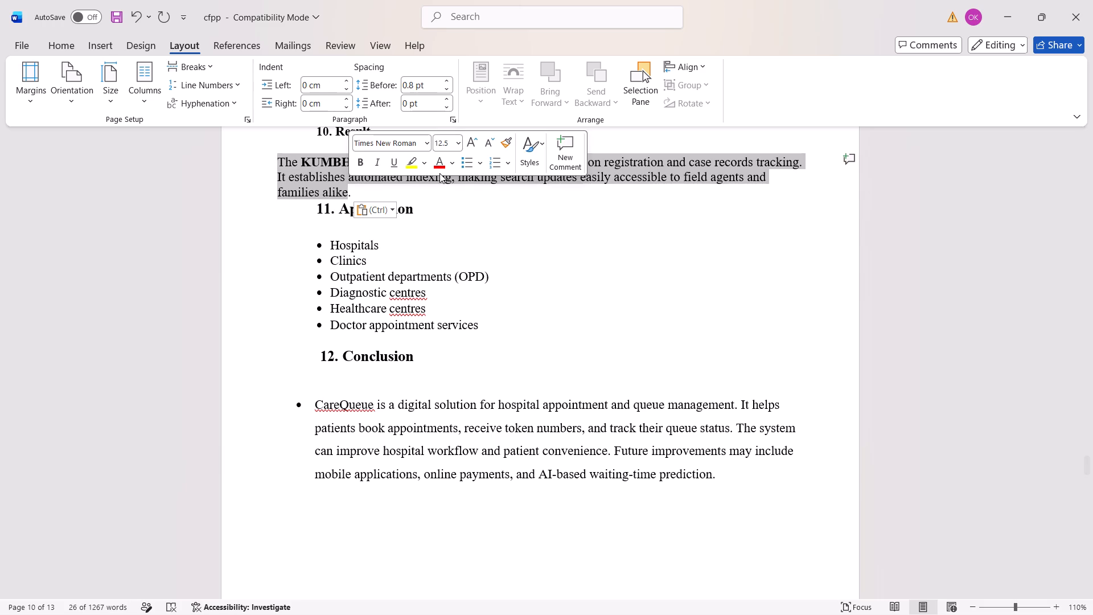
click(437, 188)
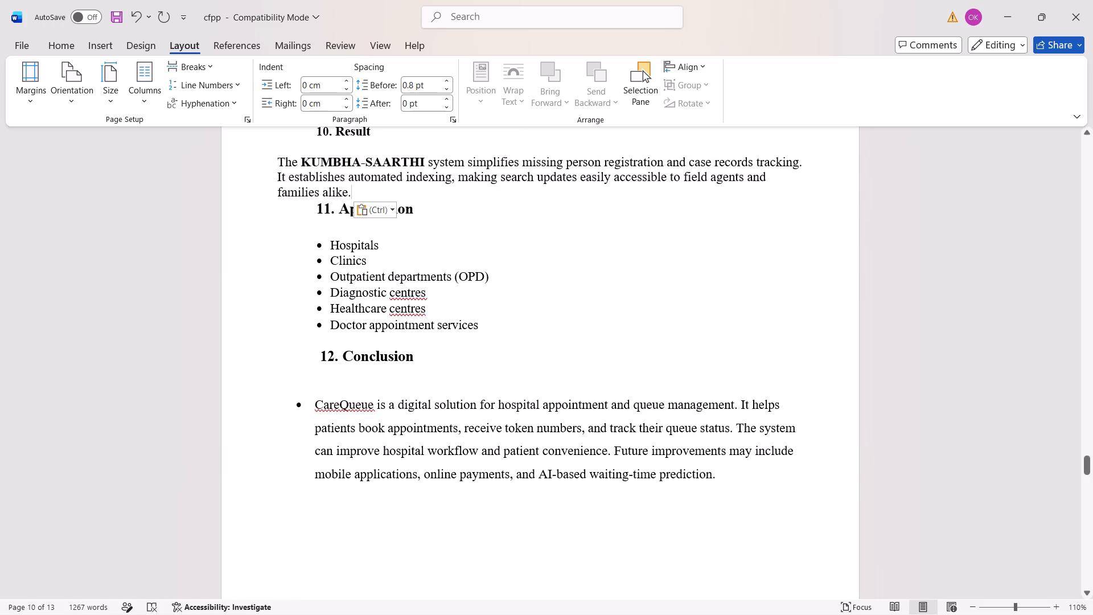
scroll(401, 270, up, 1)
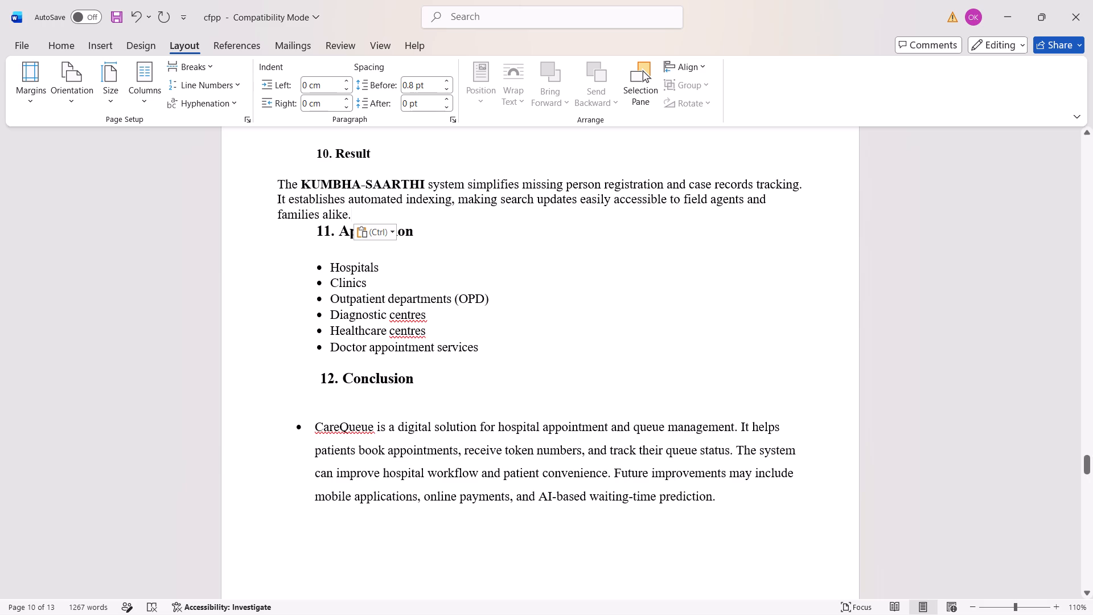
drag(430, 420, 406, 421)
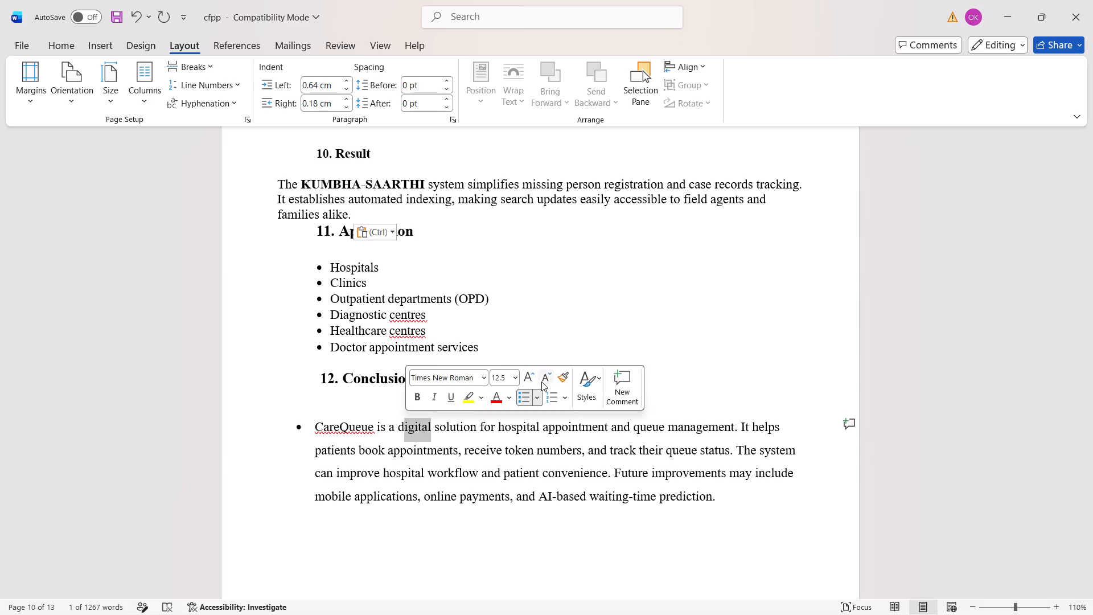
click(557, 377)
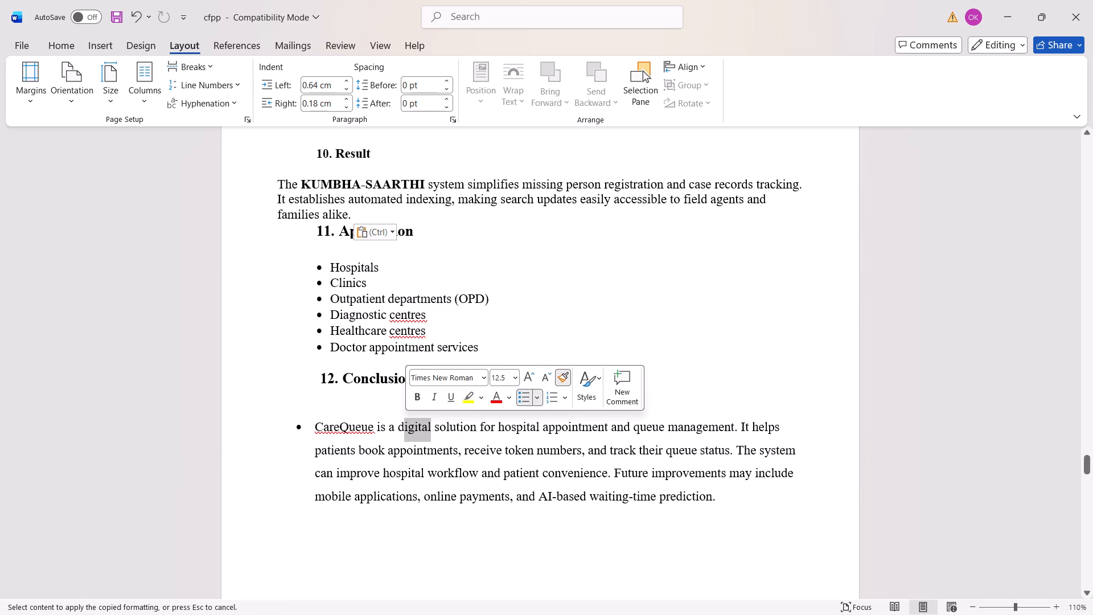
drag(276, 181, 351, 212)
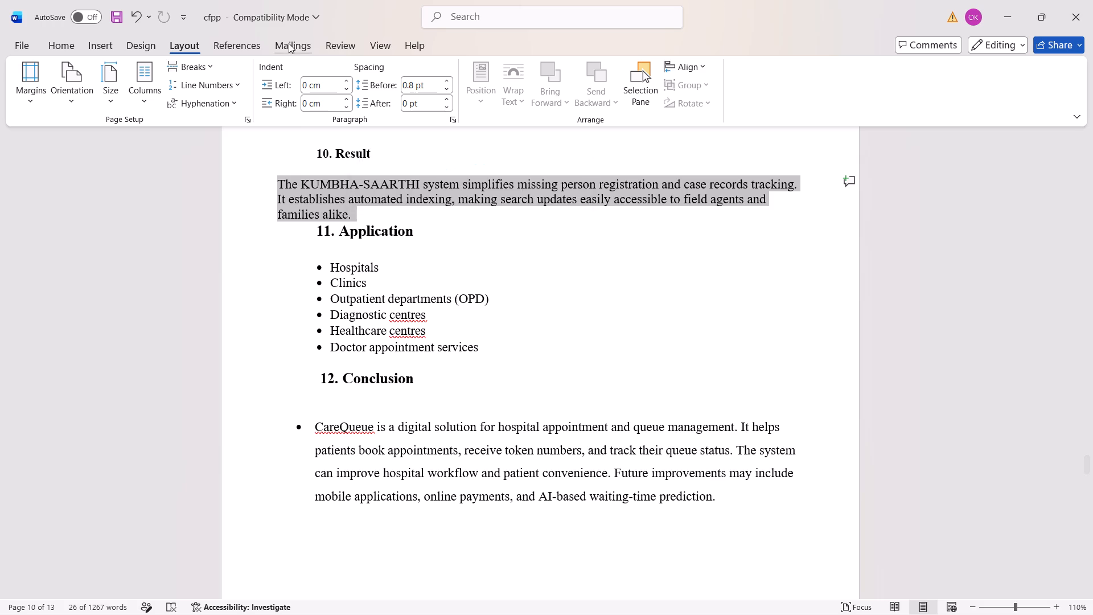
Turn the KUMBHA-SAARTHI paragraph under "10. Result" into a bulleted item.
click(54, 48)
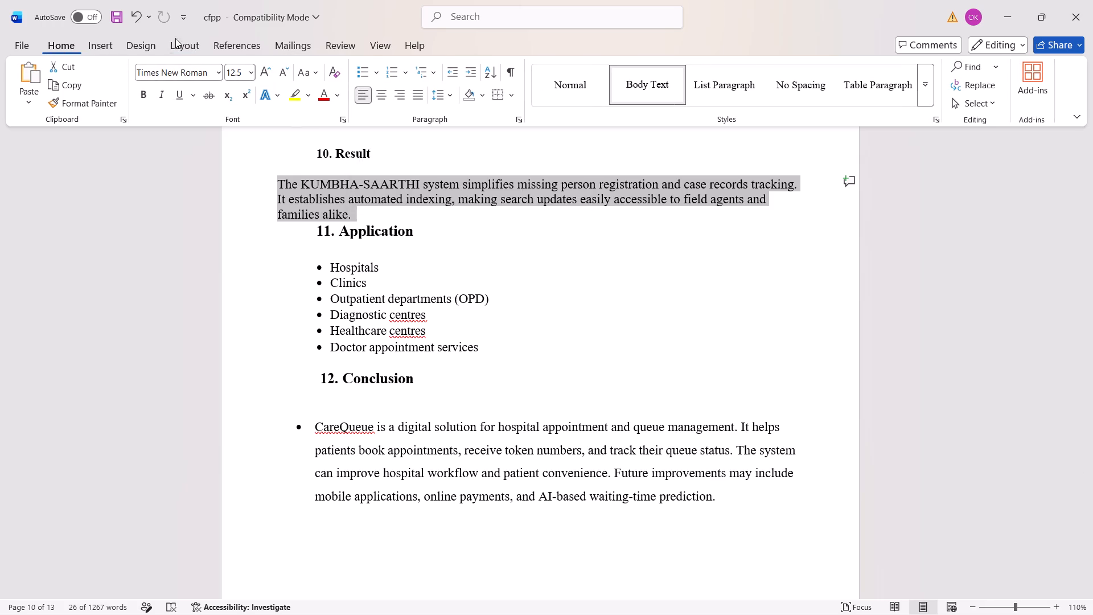
click(366, 67)
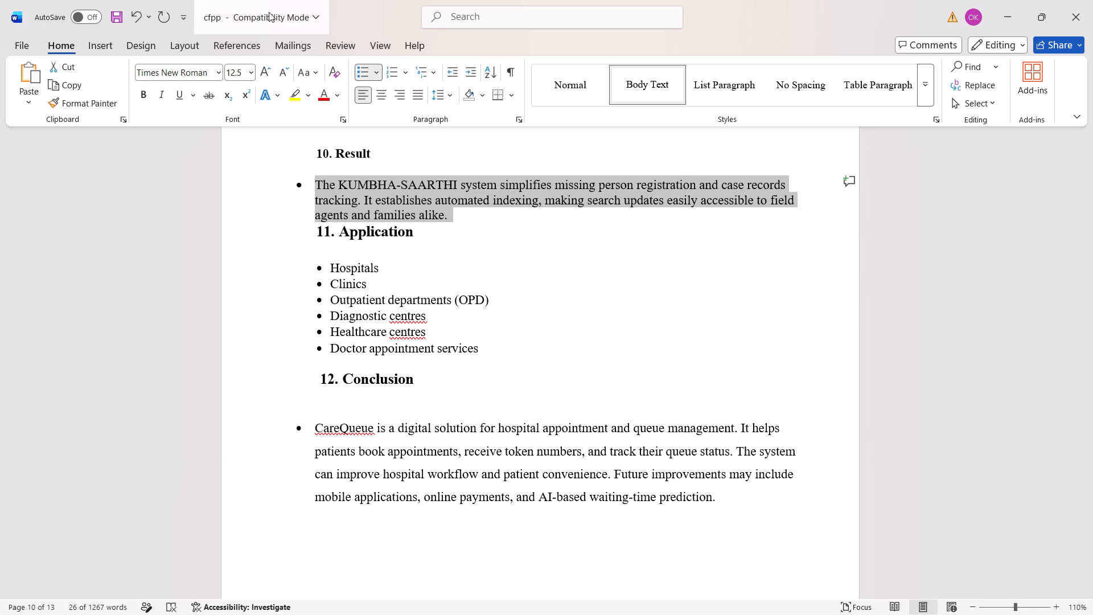
Set the left indent of the bulleted Result paragraph to 1.6 cm.
click(184, 44)
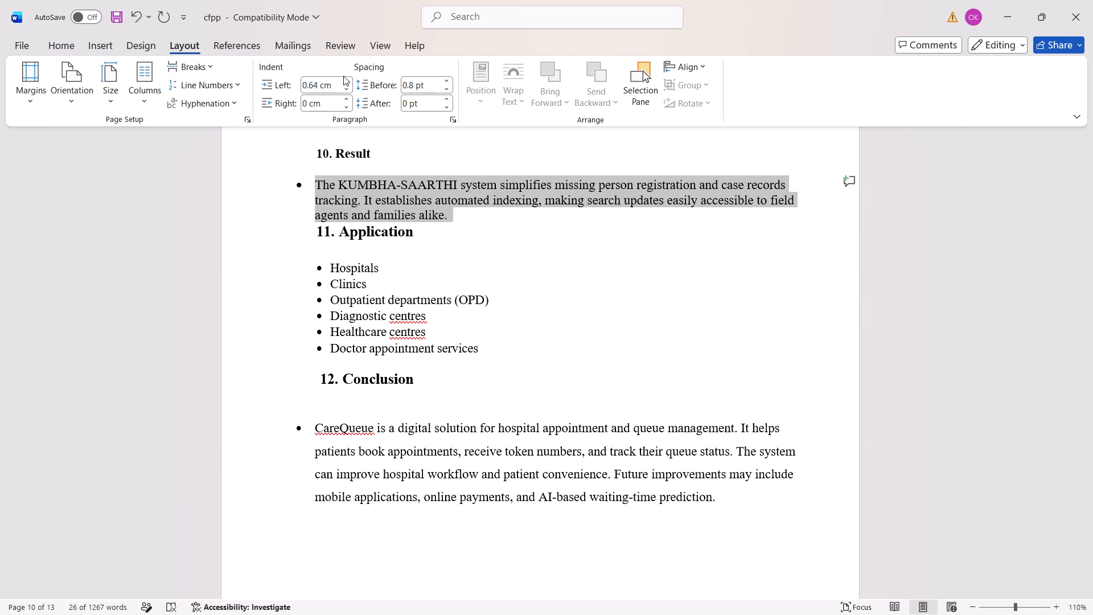
triple_click(343, 76)
click(343, 76)
triple_click(349, 80)
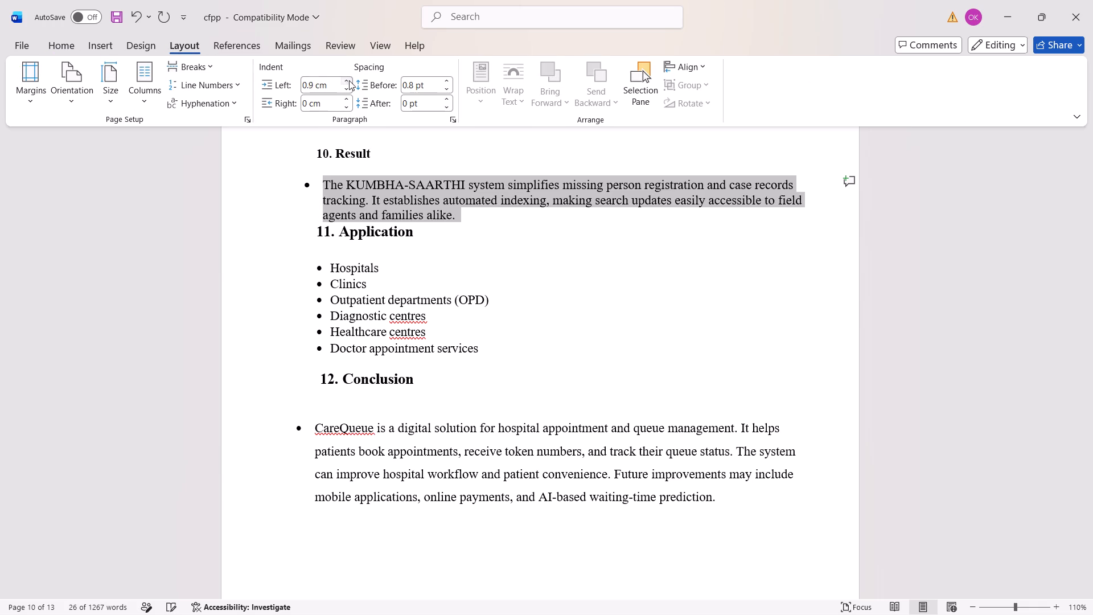
triple_click(349, 80)
triple_click(349, 80)
click(349, 80)
click(397, 266)
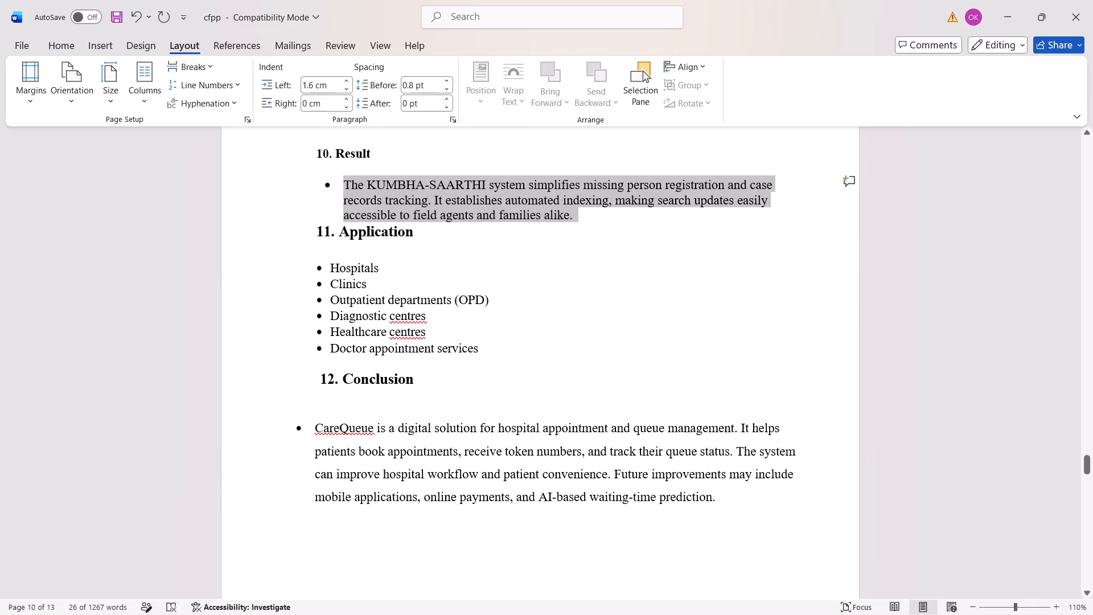
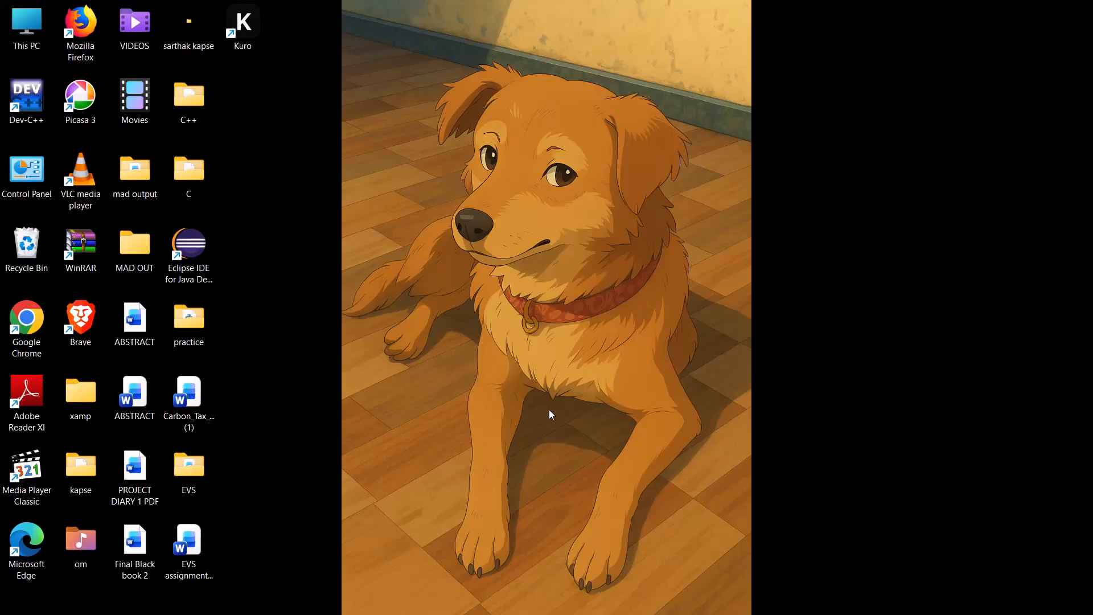
Replace the hospital-related list under "11. Application" with the five application items copied from the KUMBHA-SAARTHI text in Chrome.
key(alt+Tab)
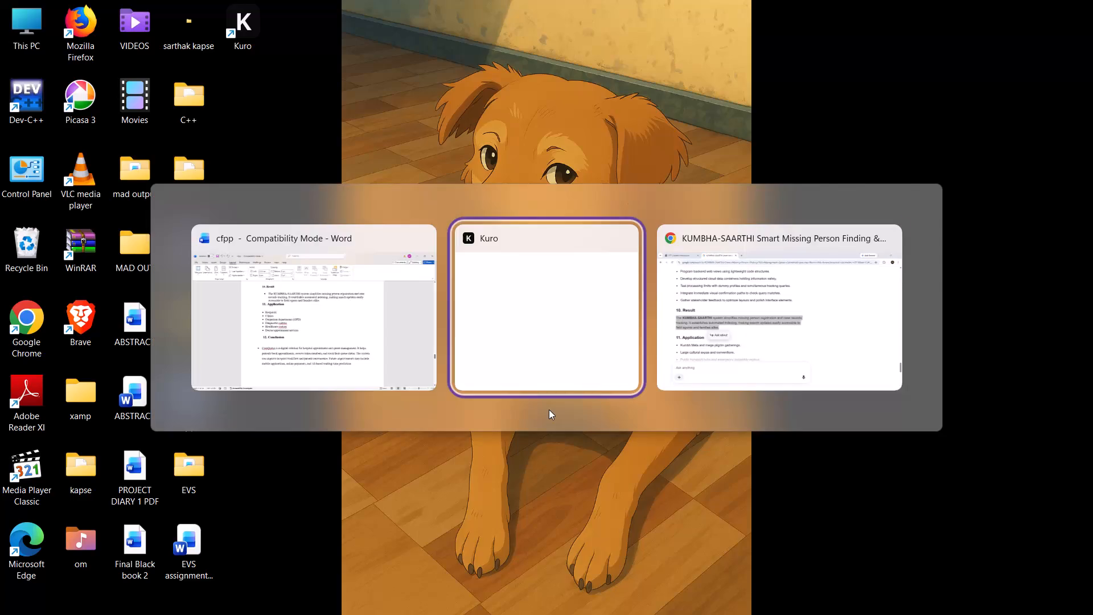
key(alt+Tab)
key(alt+Tab)
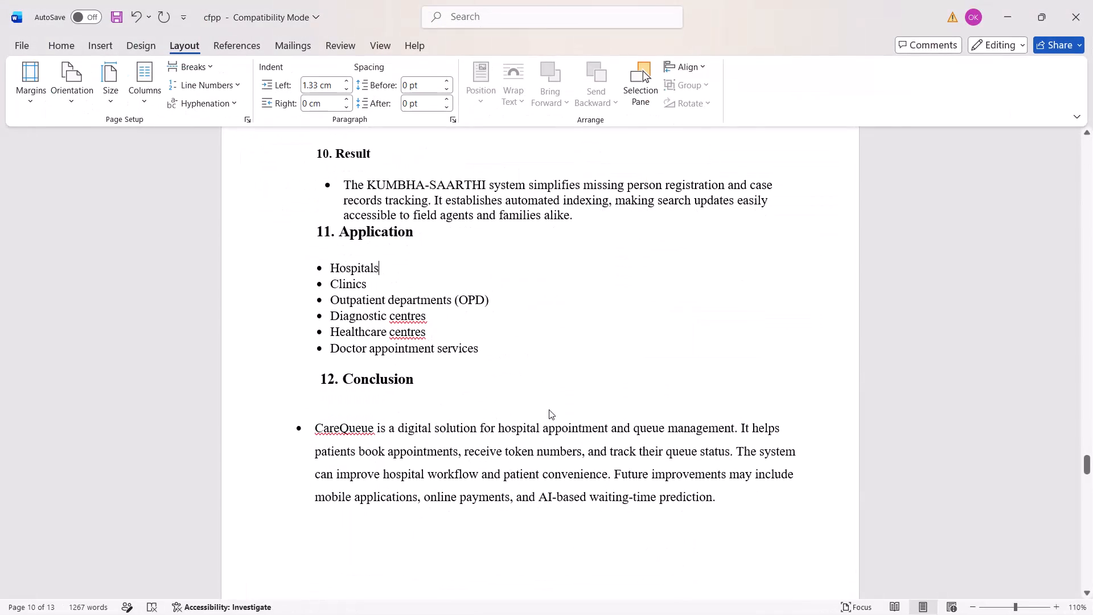
key(alt+Tab)
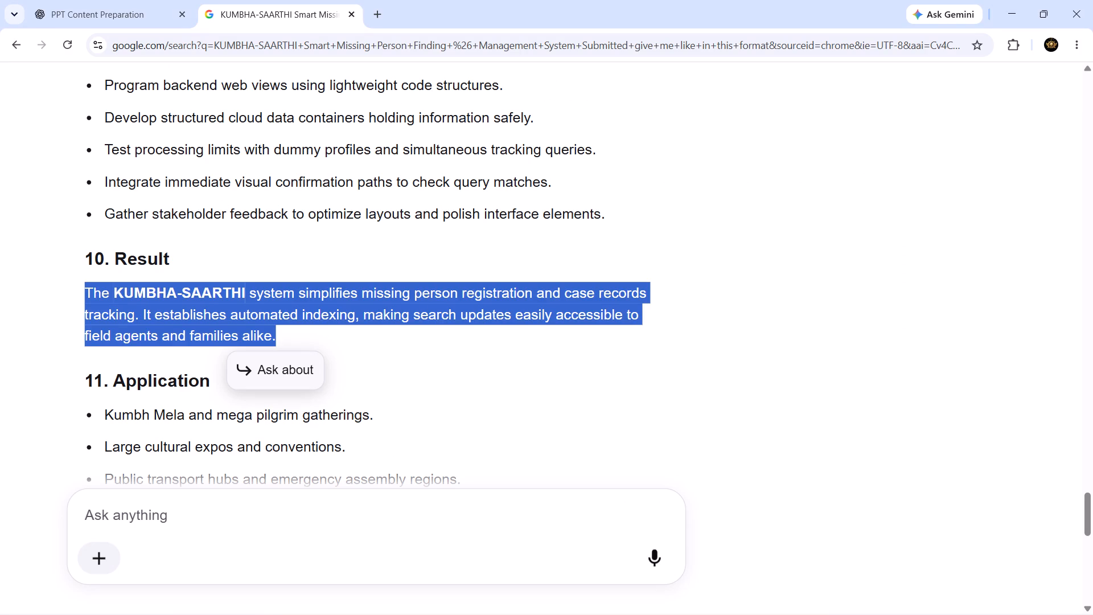
scroll(182, 298, down, 3)
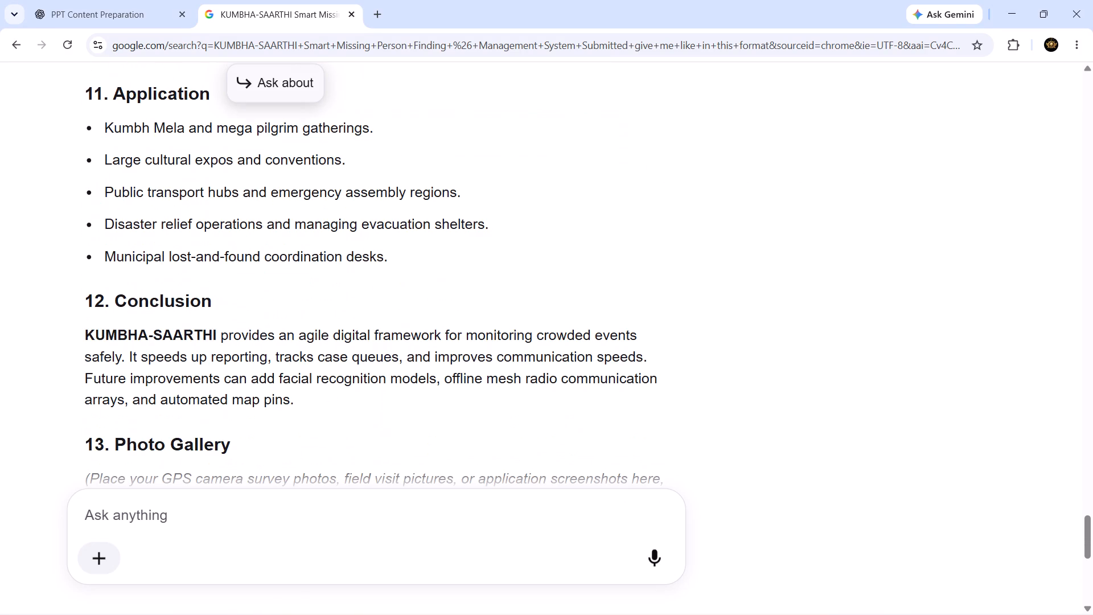
drag(104, 124, 289, 235)
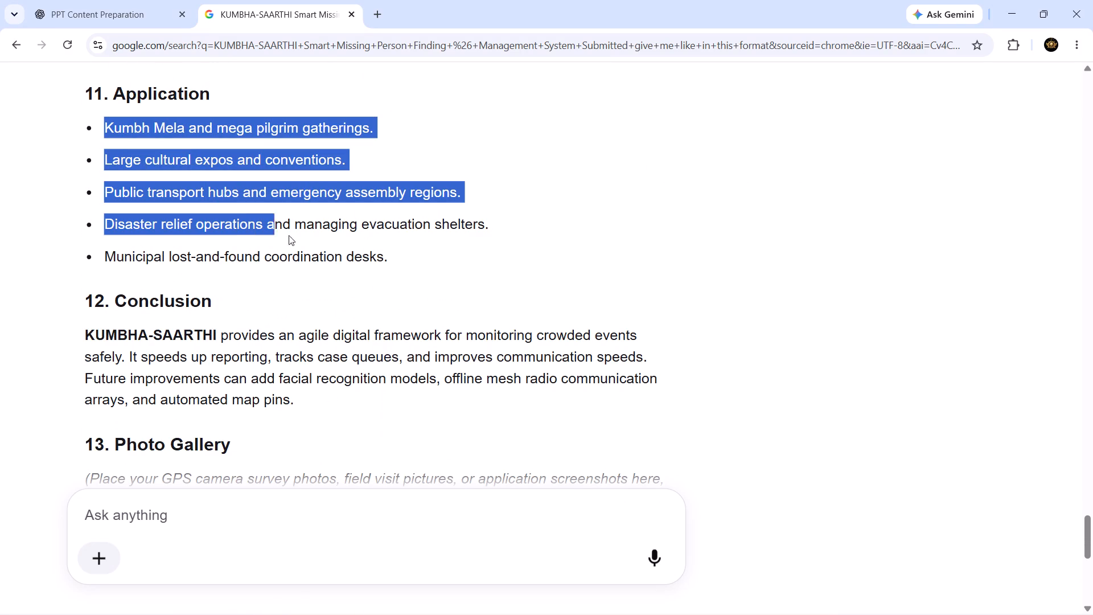
drag(289, 235, 397, 253)
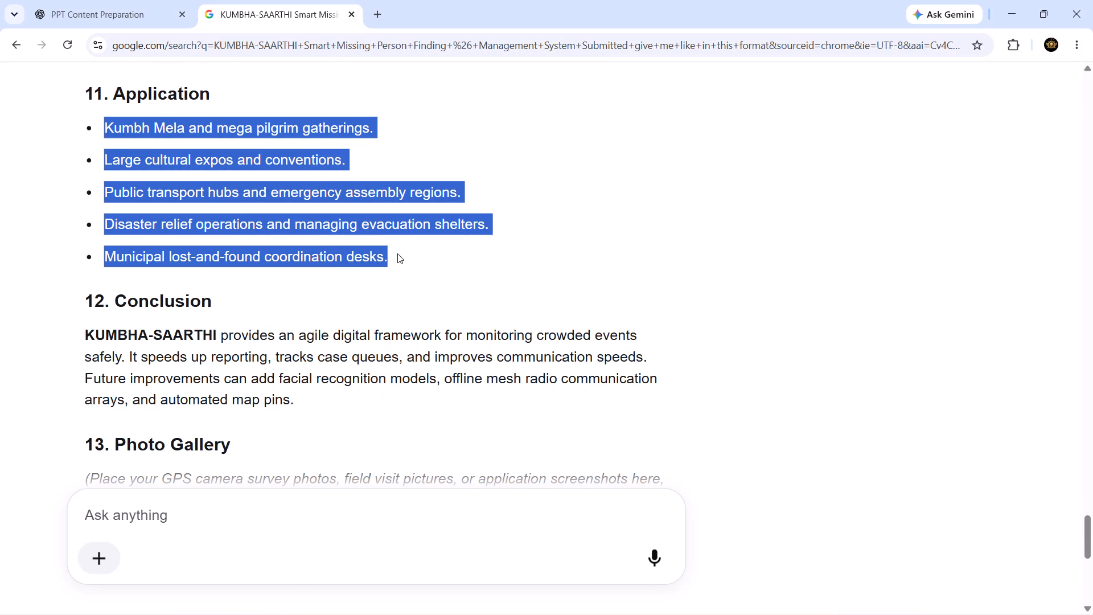
drag(397, 253, 397, 254)
key(ctrl+c)
key(alt+Tab)
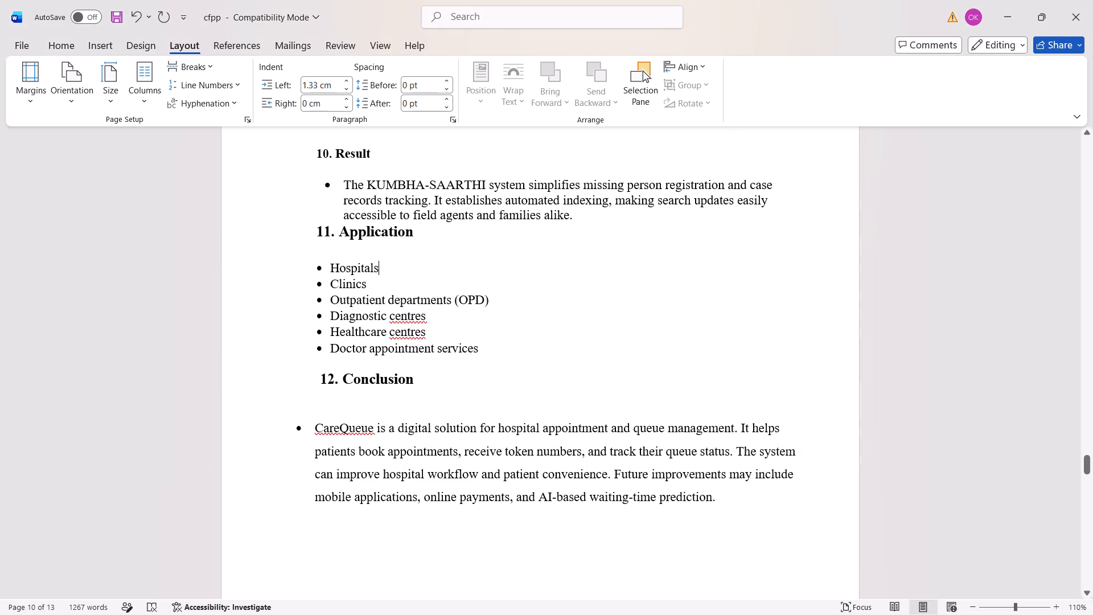
drag(330, 268, 423, 341)
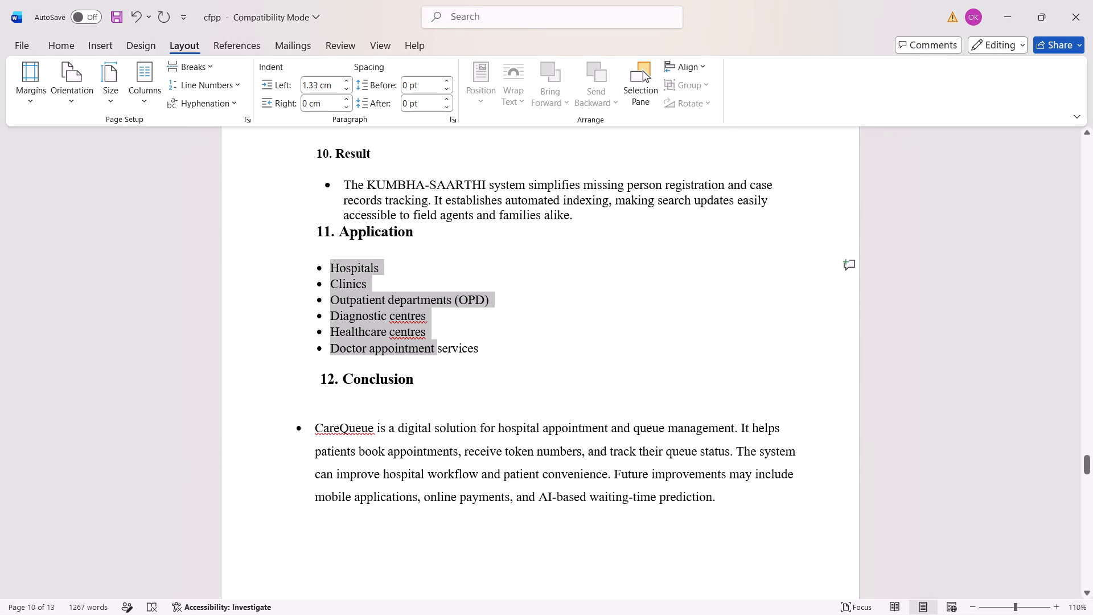
drag(423, 341, 462, 346)
key(ctrl+v)
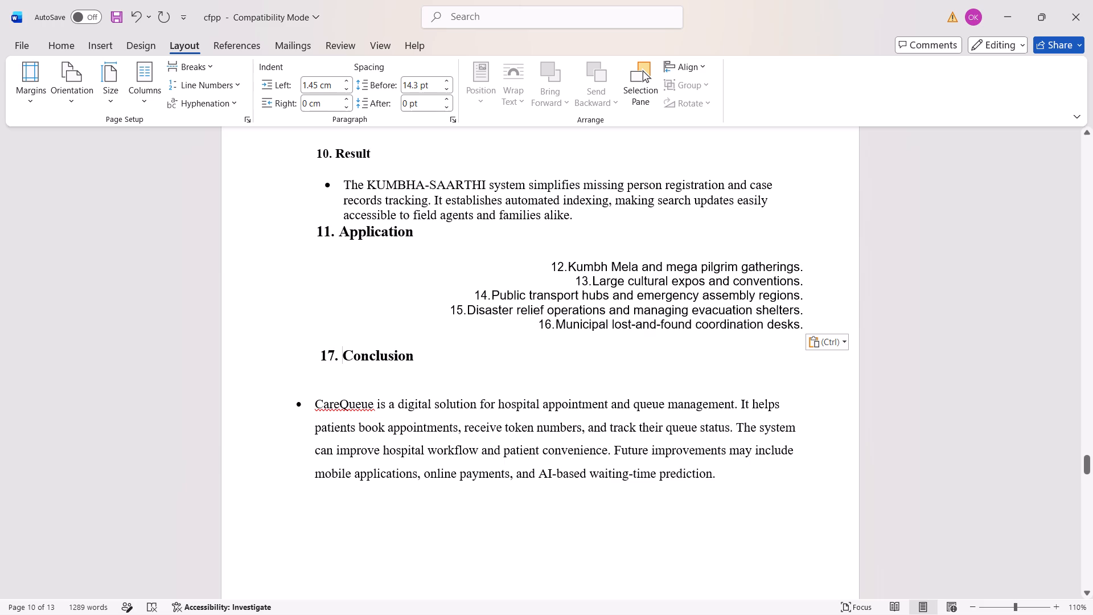
Turn the five pasted, numbered items under "11. Application" into a left-aligned bulleted list.
drag(568, 260, 716, 331)
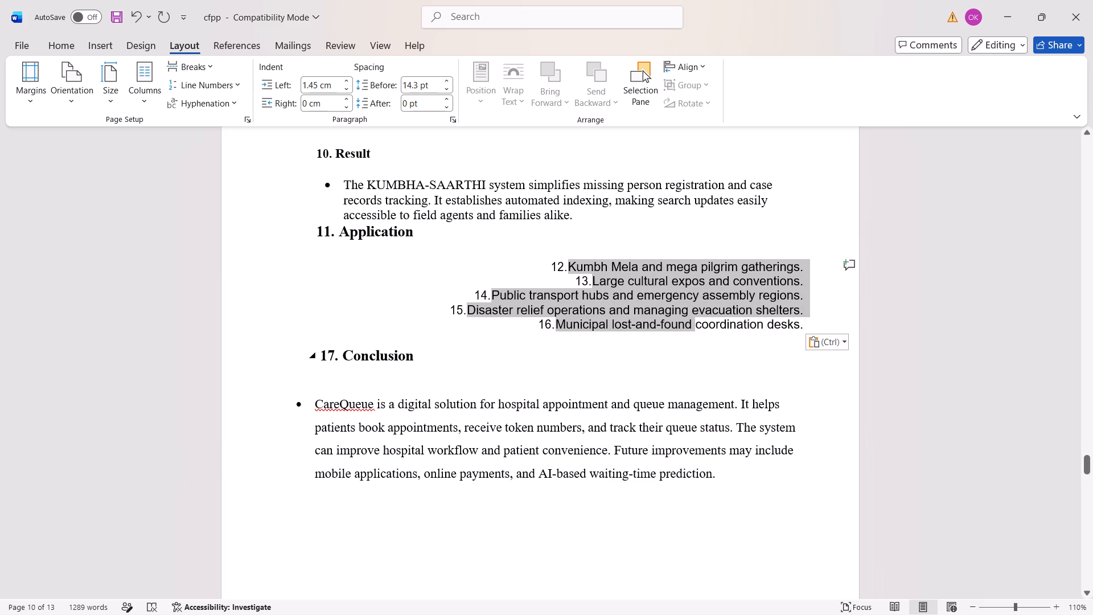
drag(716, 331, 838, 321)
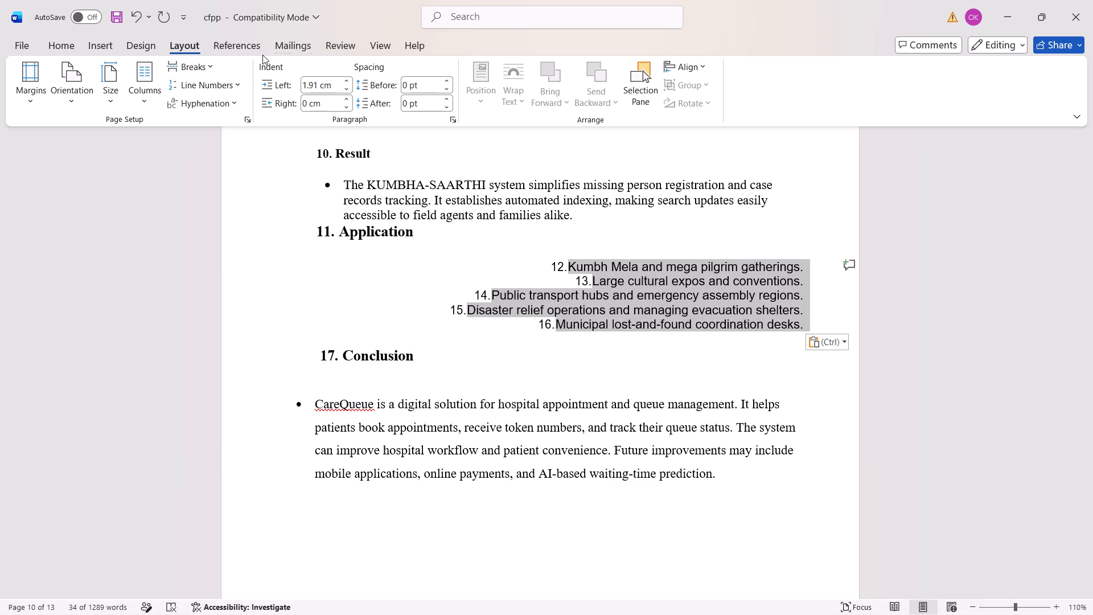
click(66, 40)
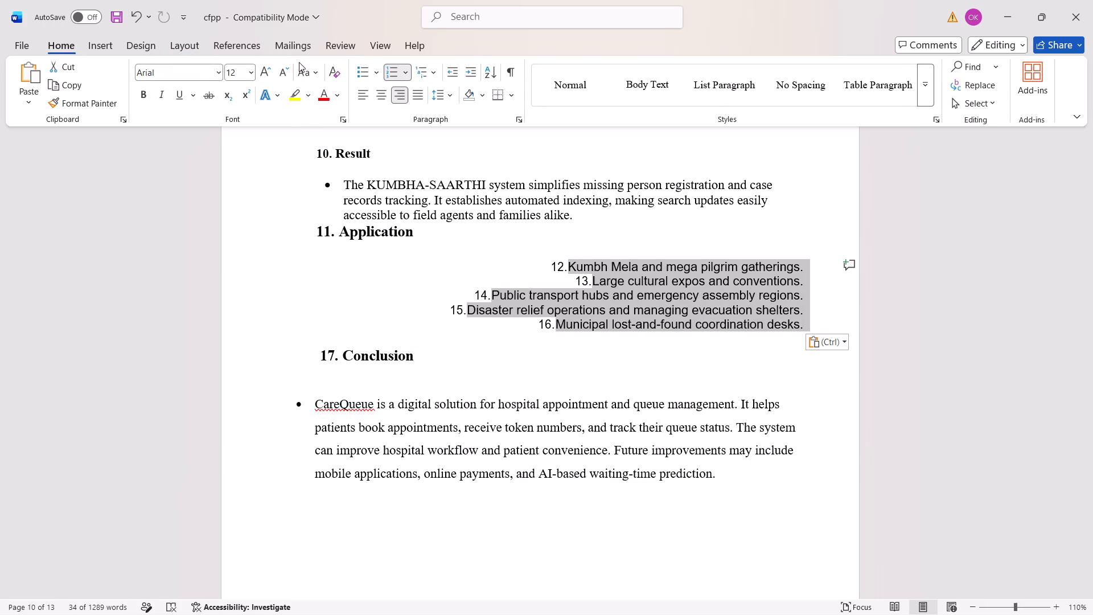
click(365, 76)
click(390, 76)
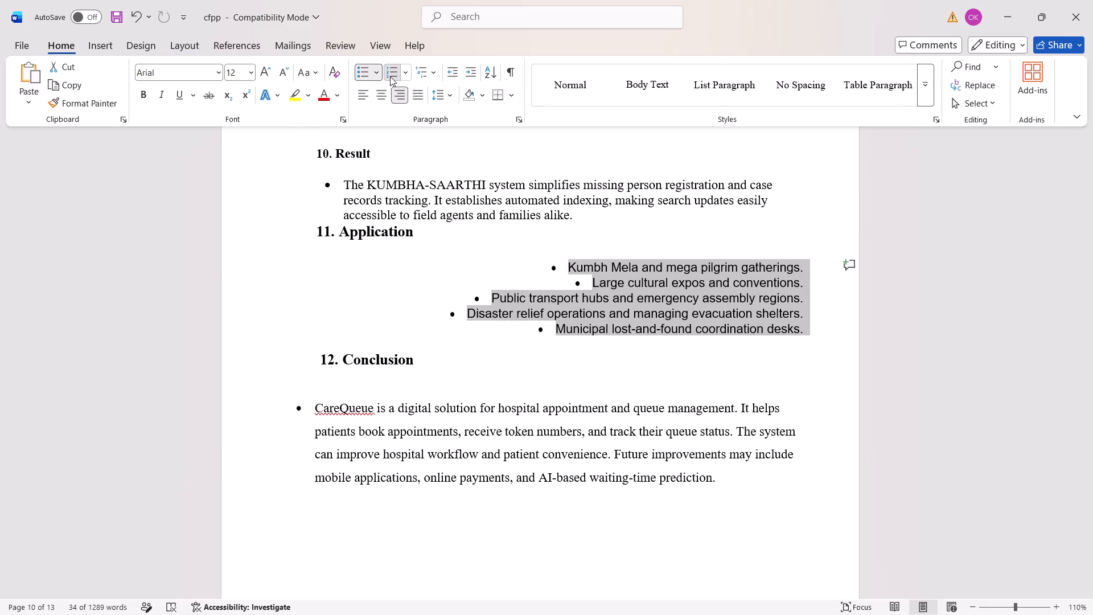
click(390, 76)
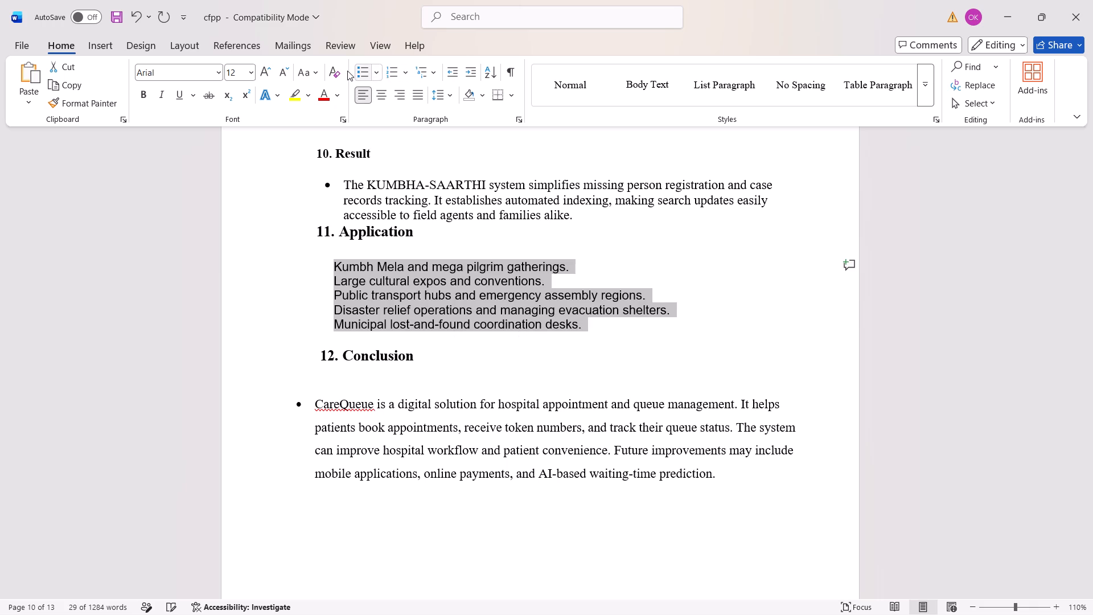
click(355, 72)
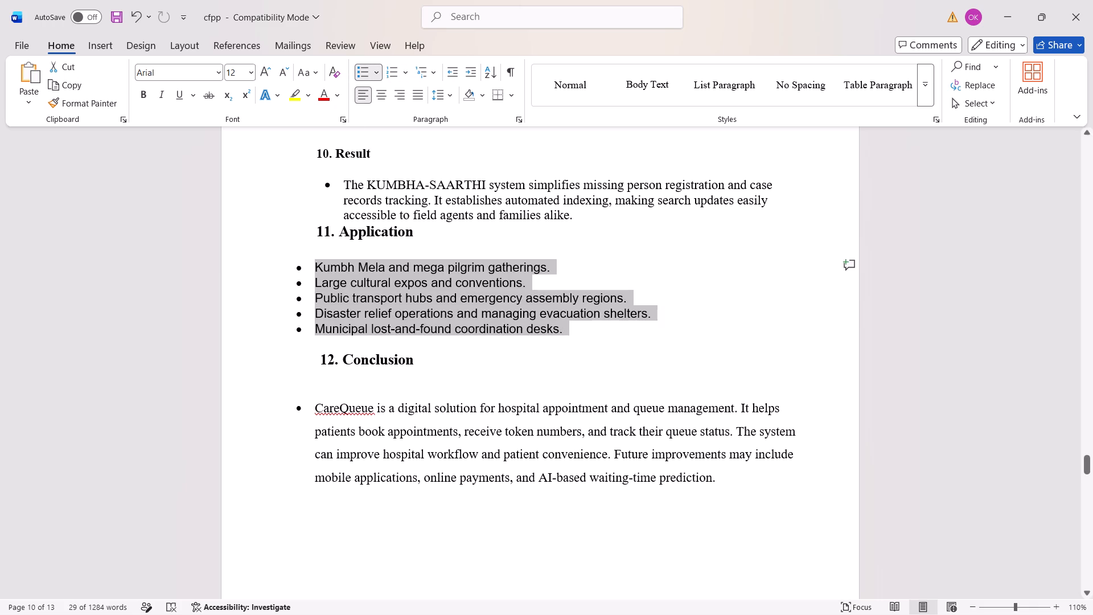
Set the left indent of the bulleted list under "11. Application" to 1.9 cm.
click(188, 49)
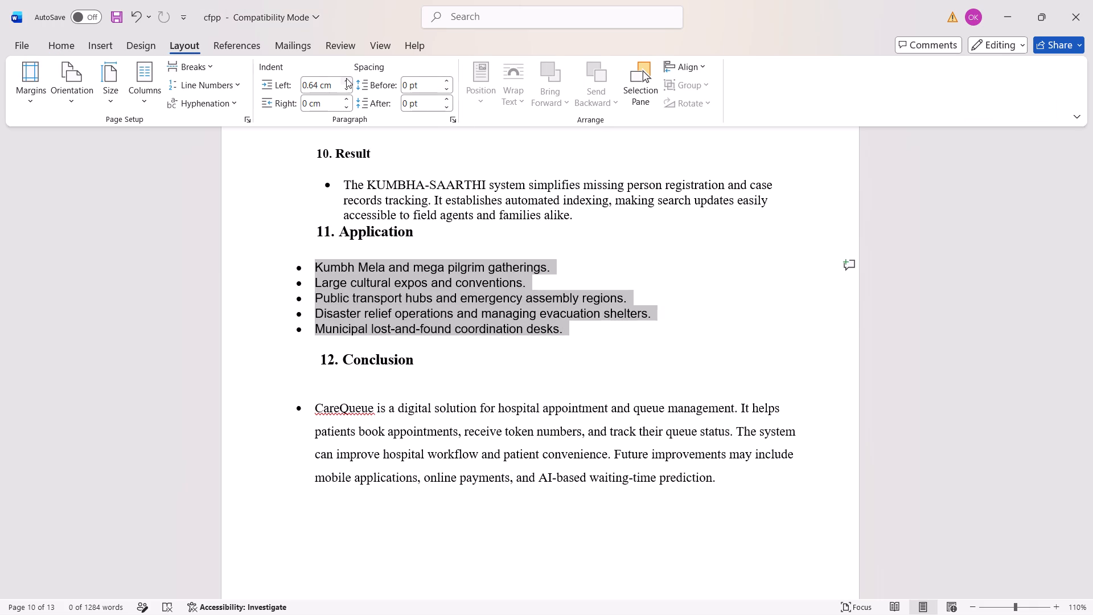
click(346, 78)
double_click(346, 78)
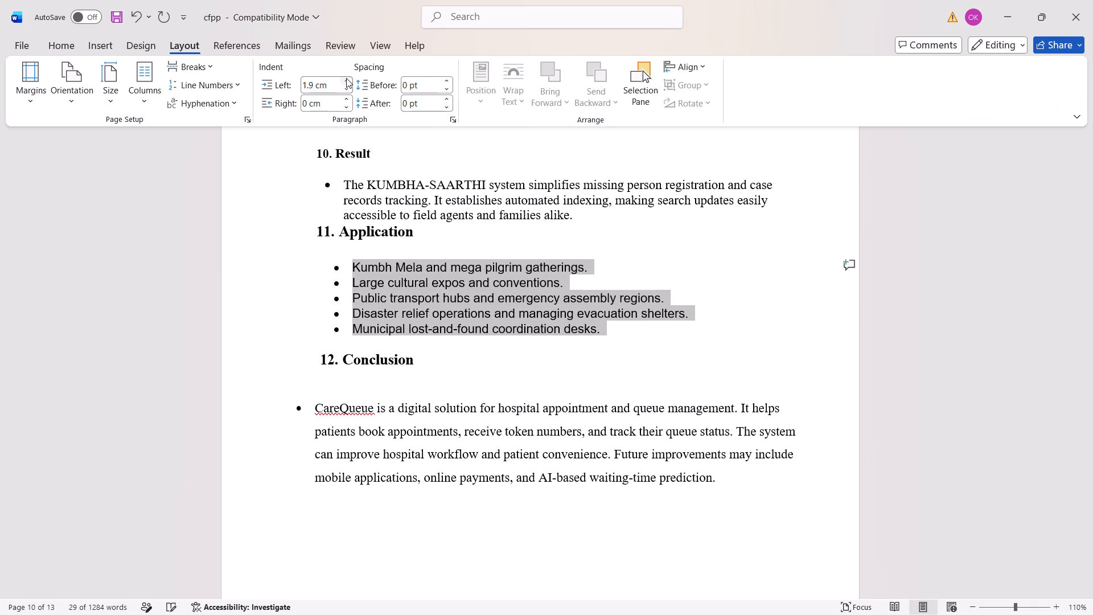
click(327, 304)
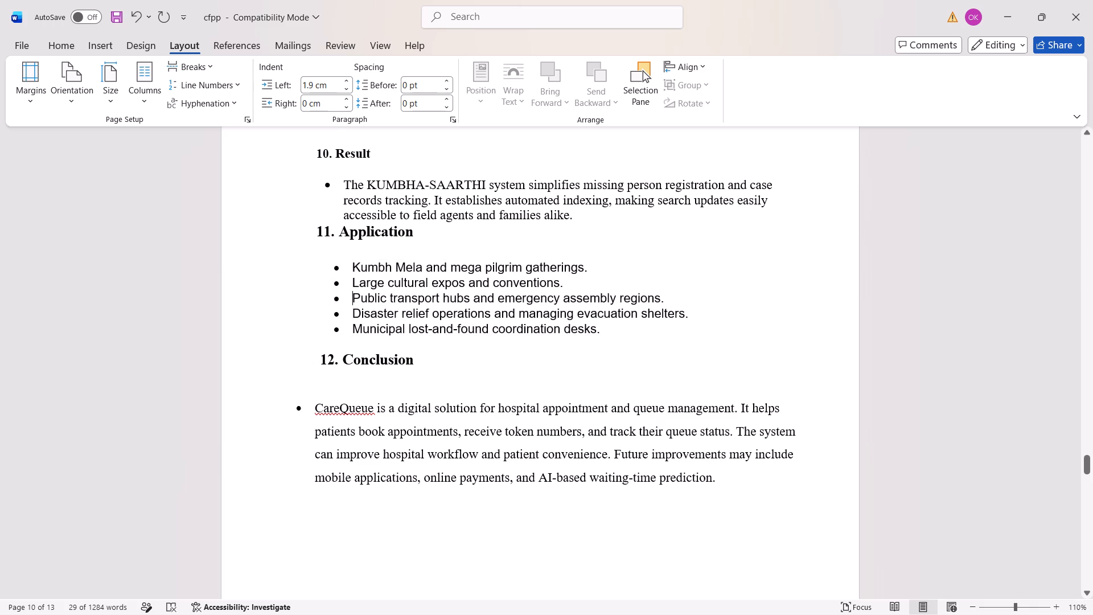
Replace the CareQueue paragraph under "12. Conclusion" with the KUMBHA-SAARTHI conclusion text copied from Chrome.
key(alt+Tab)
scroll(338, 371, down, 1)
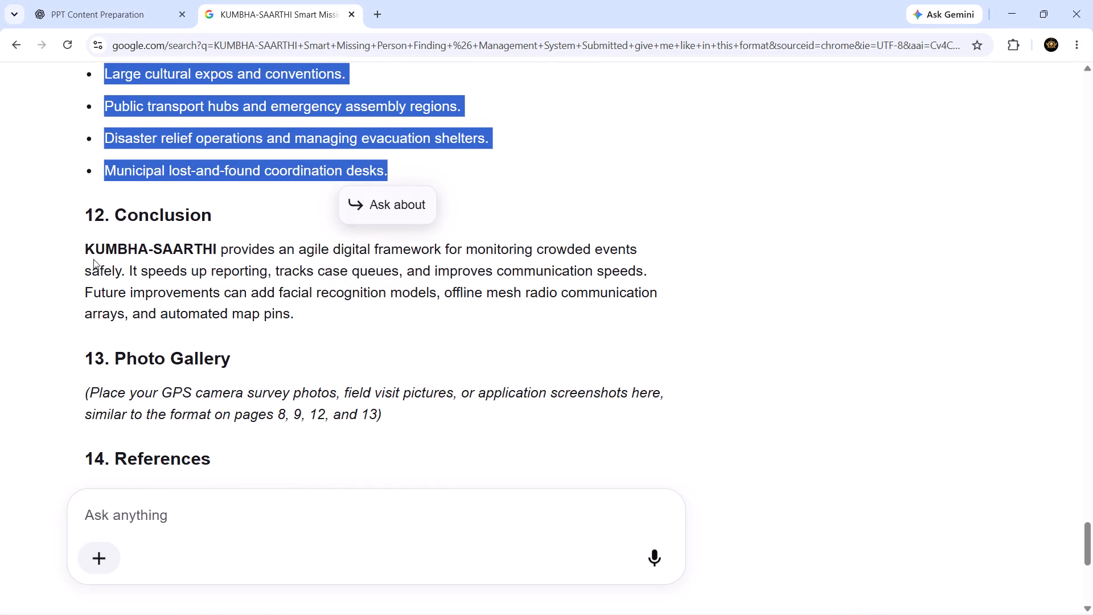
drag(81, 248, 318, 323)
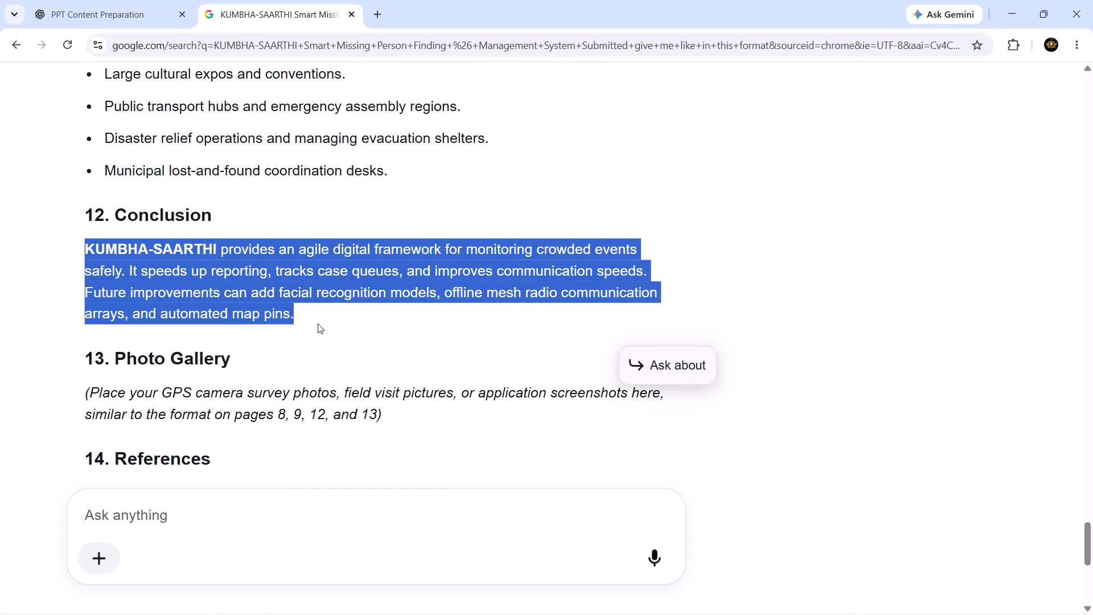
key(ctrl+c)
right_click(318, 323)
key(alt+Tab)
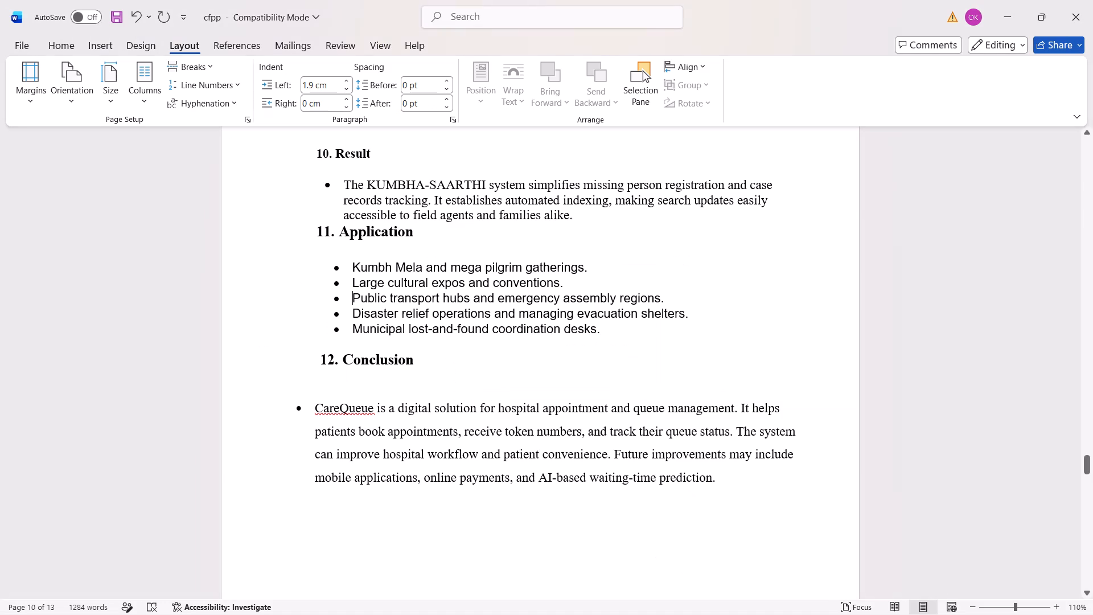
drag(309, 408, 448, 428)
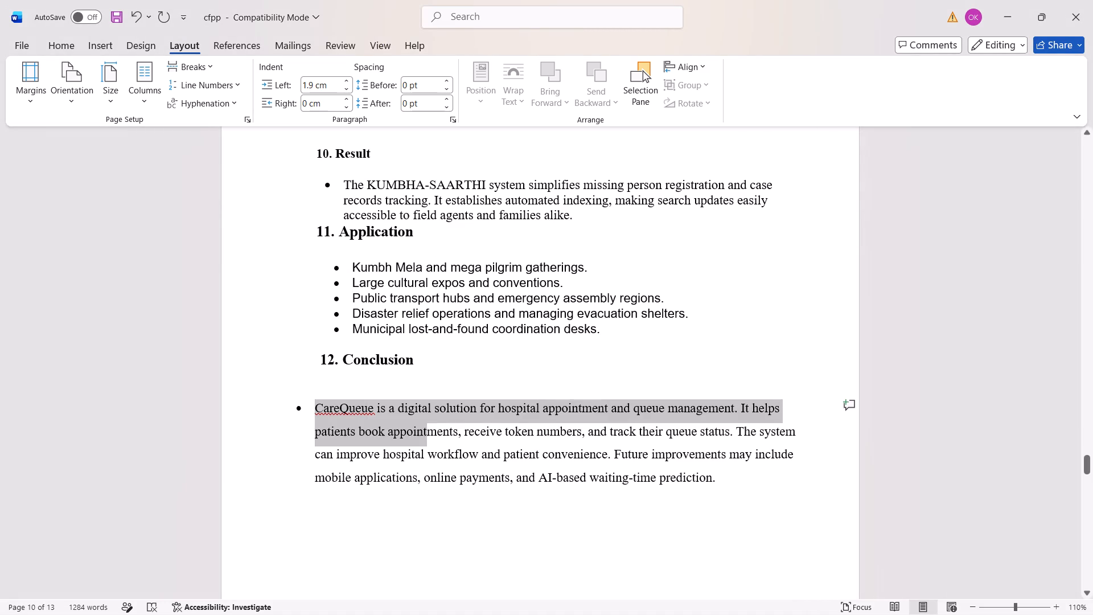
drag(448, 428, 616, 484)
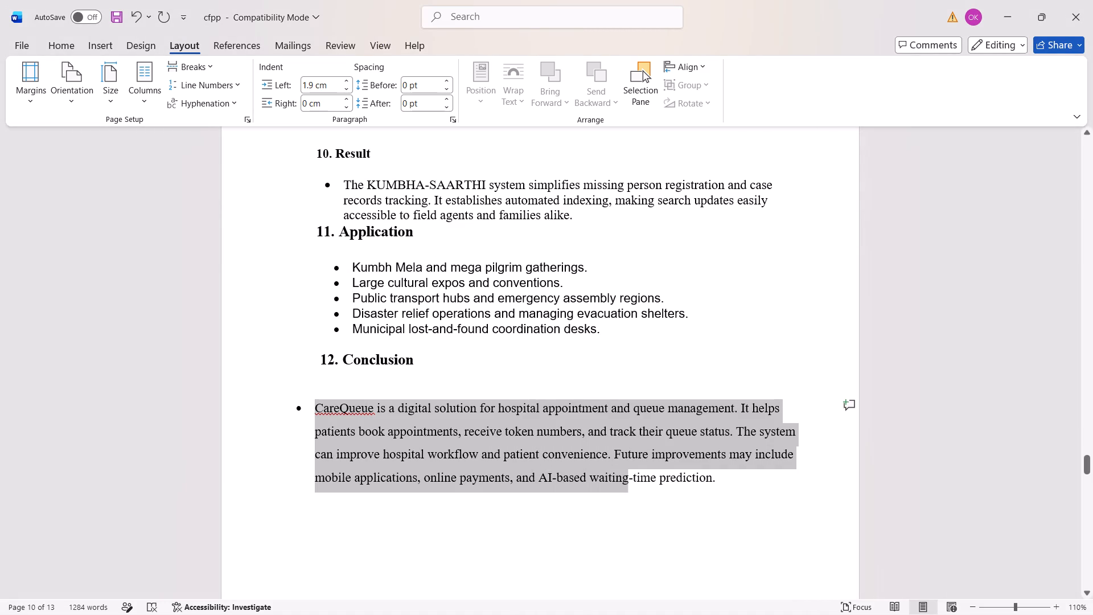
drag(616, 484, 717, 484)
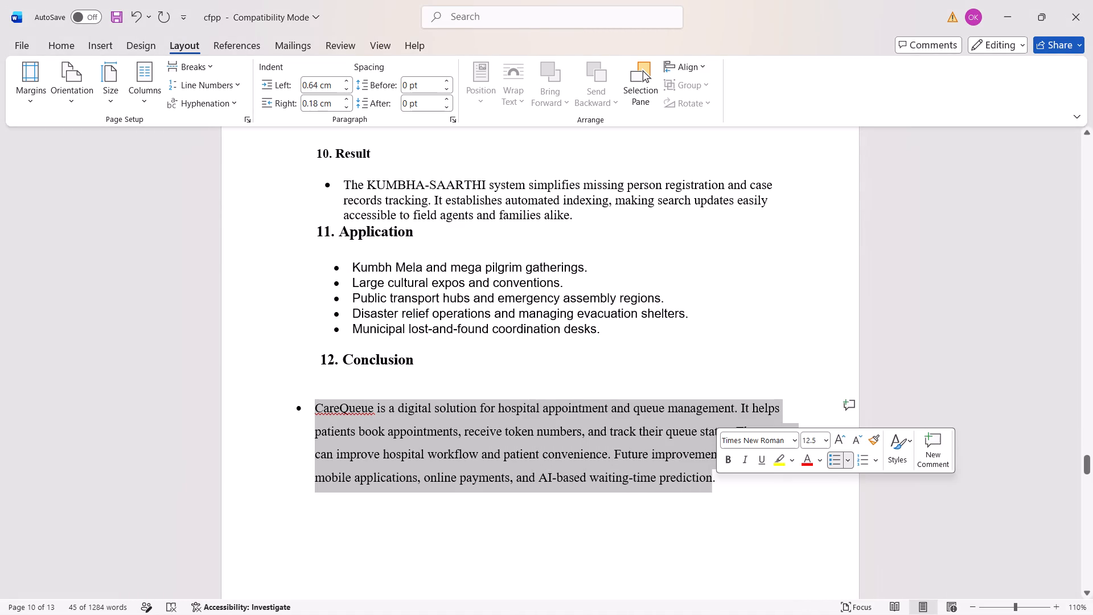
key(ctrl+v)
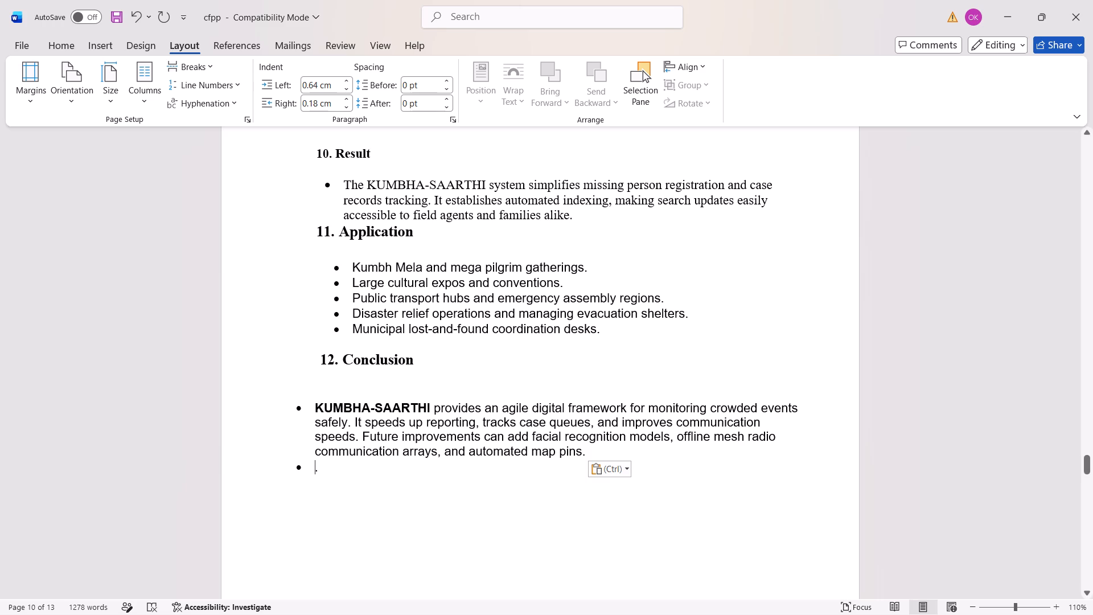
Remove the bullet from the leftover line holding only a full stop below the Conclusion paragraph.
key(alt+Tab)
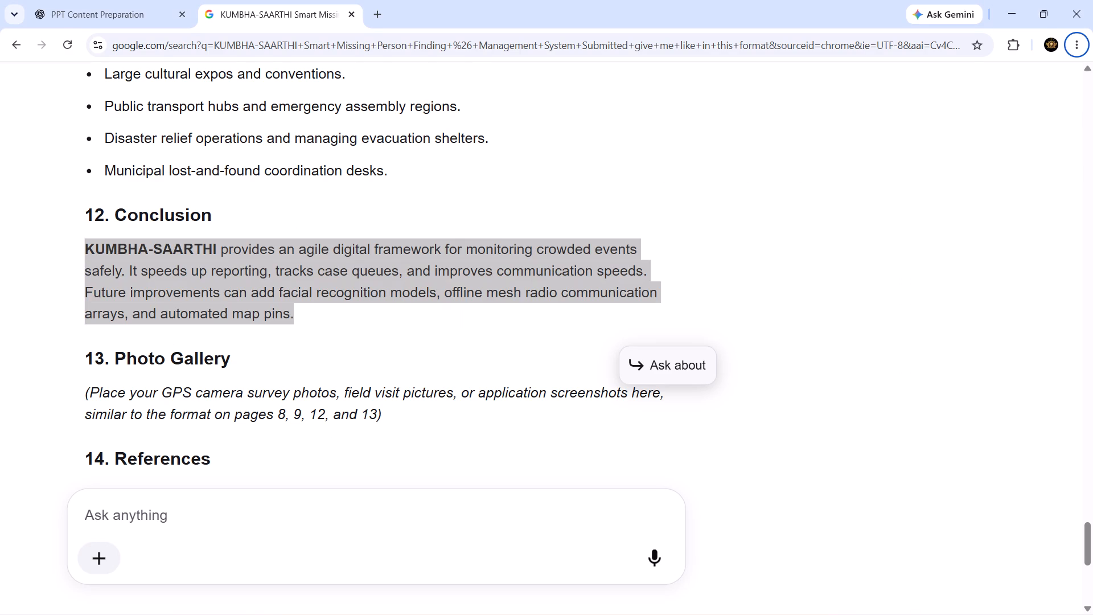
key(alt+Tab)
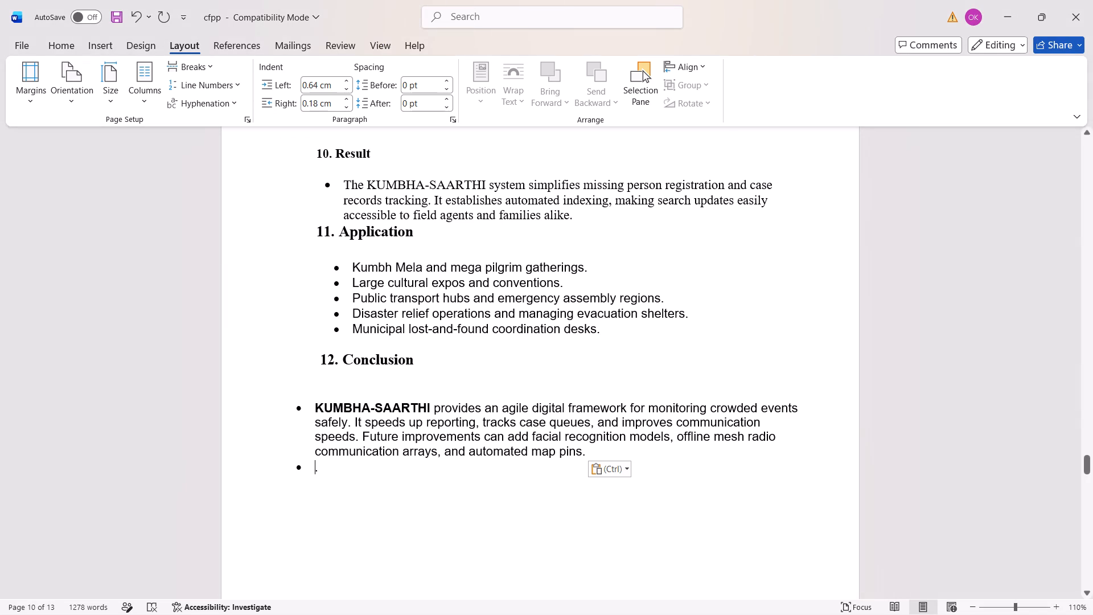
click(63, 44)
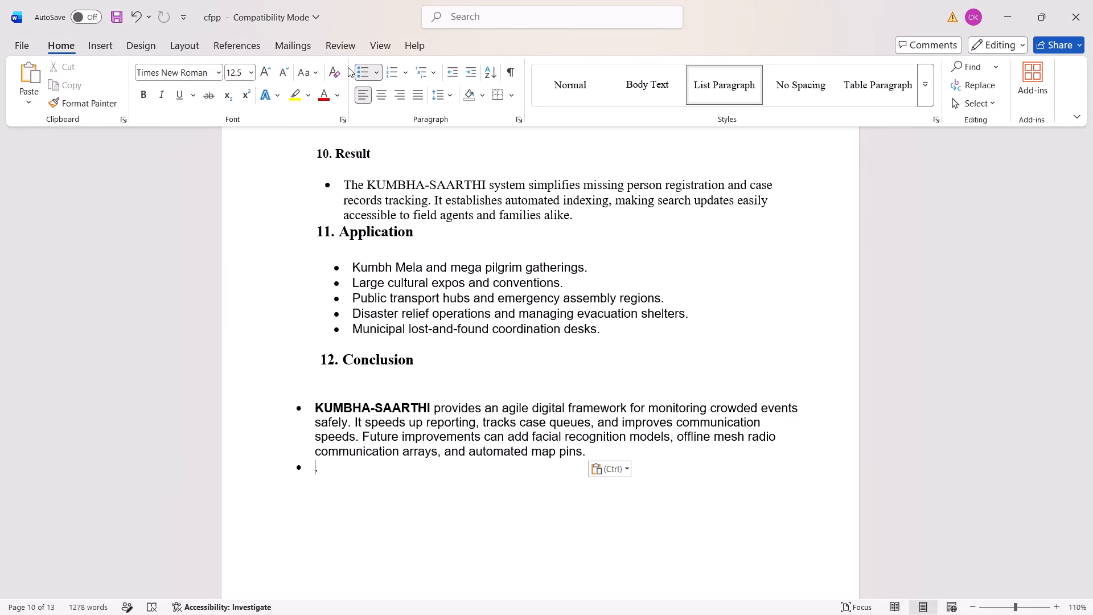
click(363, 76)
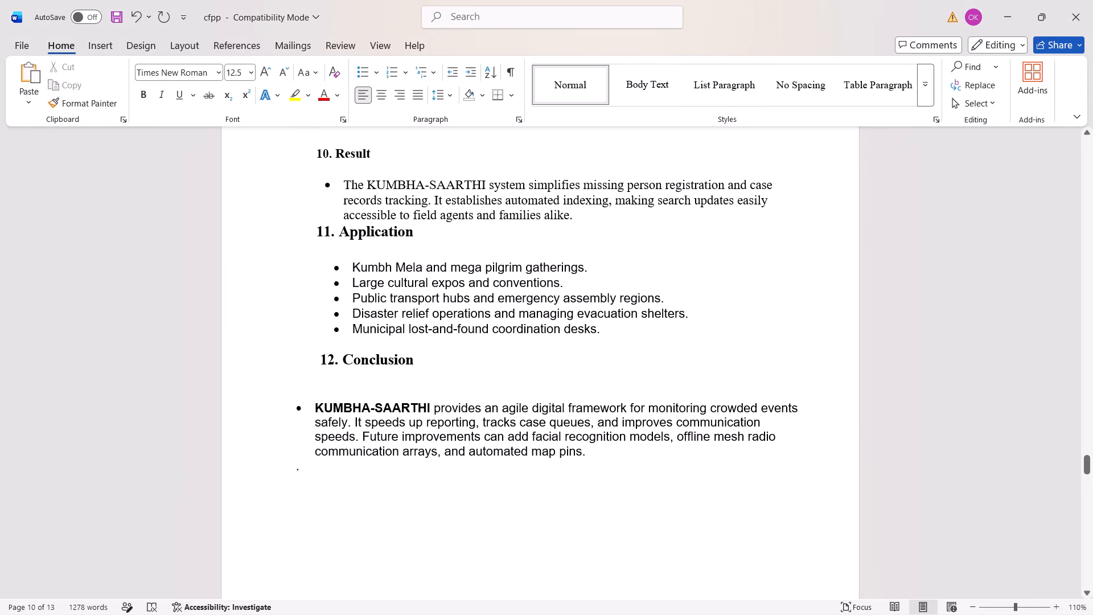
Increase the line spacing of the KUMBHA-SAARTHI paragraph under "12. Conclusion".
scroll(344, 396, down, 3)
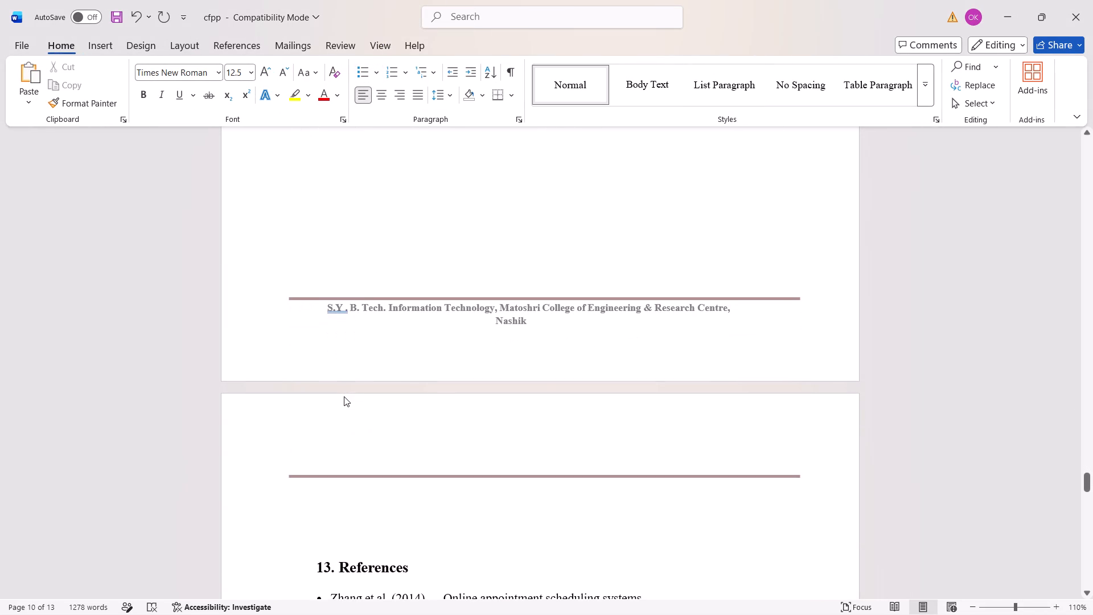
scroll(344, 396, up, 2)
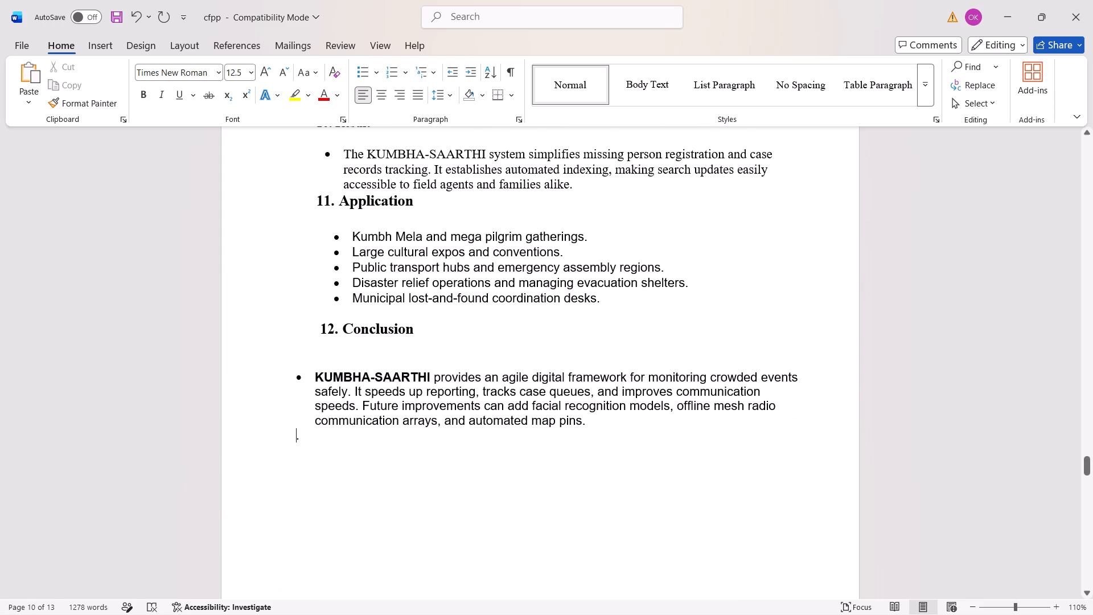
drag(315, 376, 561, 425)
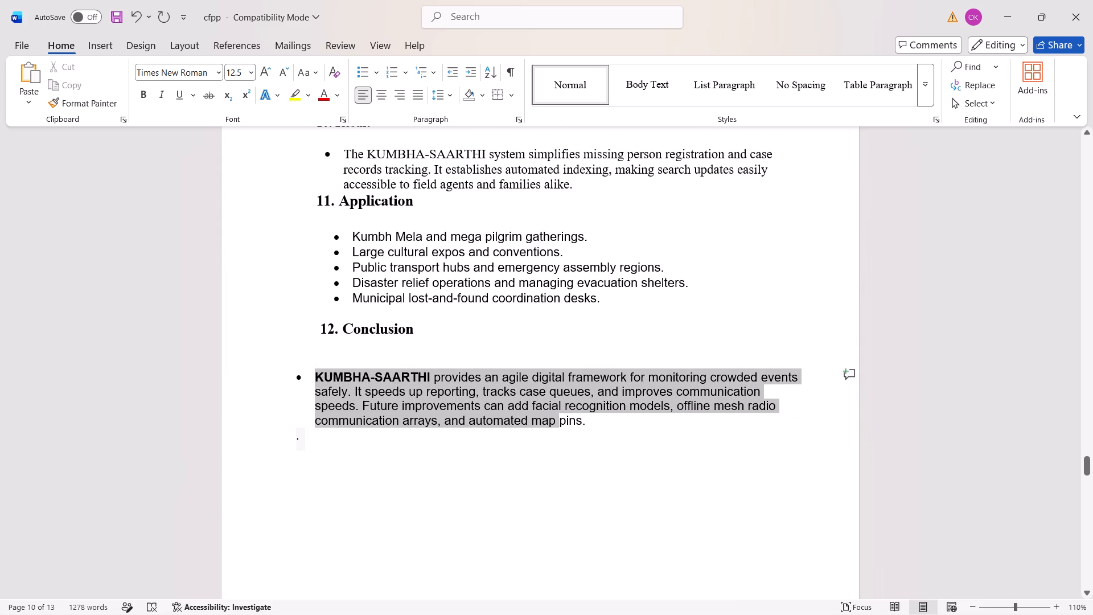
drag(561, 425, 617, 424)
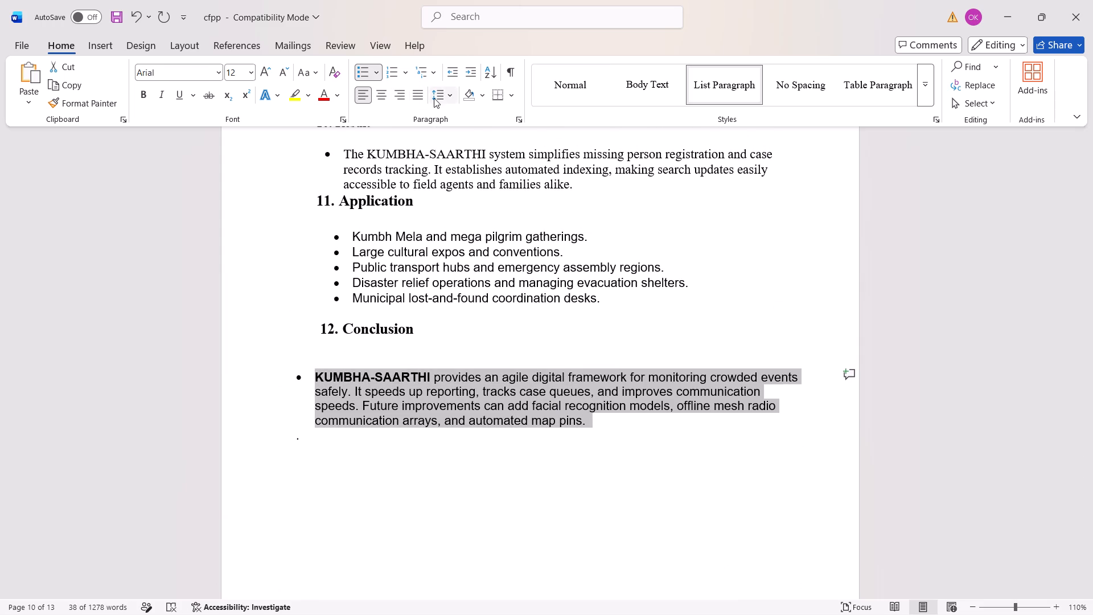
drag(447, 99, 466, 158)
click(466, 158)
Set the line spacing of the five-item bulleted list under "11. Application" to 1.5.
drag(348, 232, 397, 243)
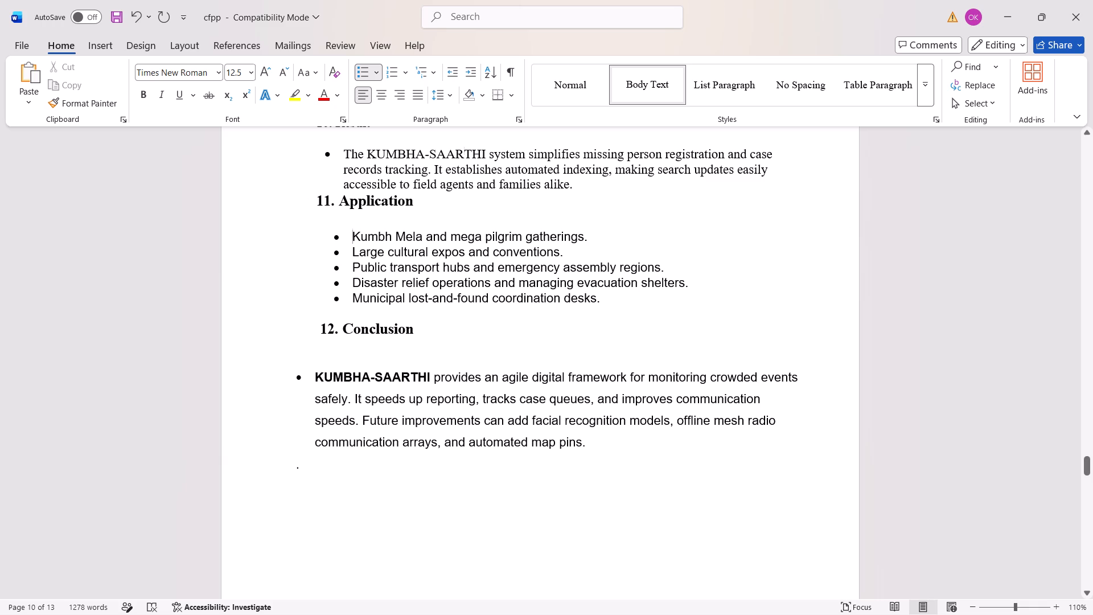
drag(397, 243, 630, 298)
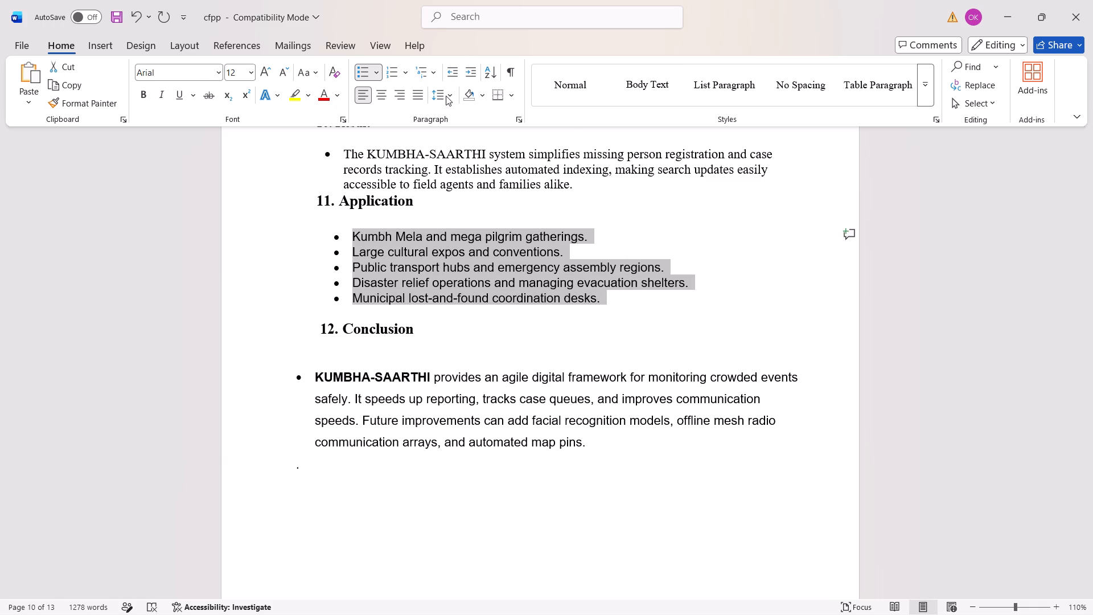
drag(451, 96, 455, 145)
click(455, 145)
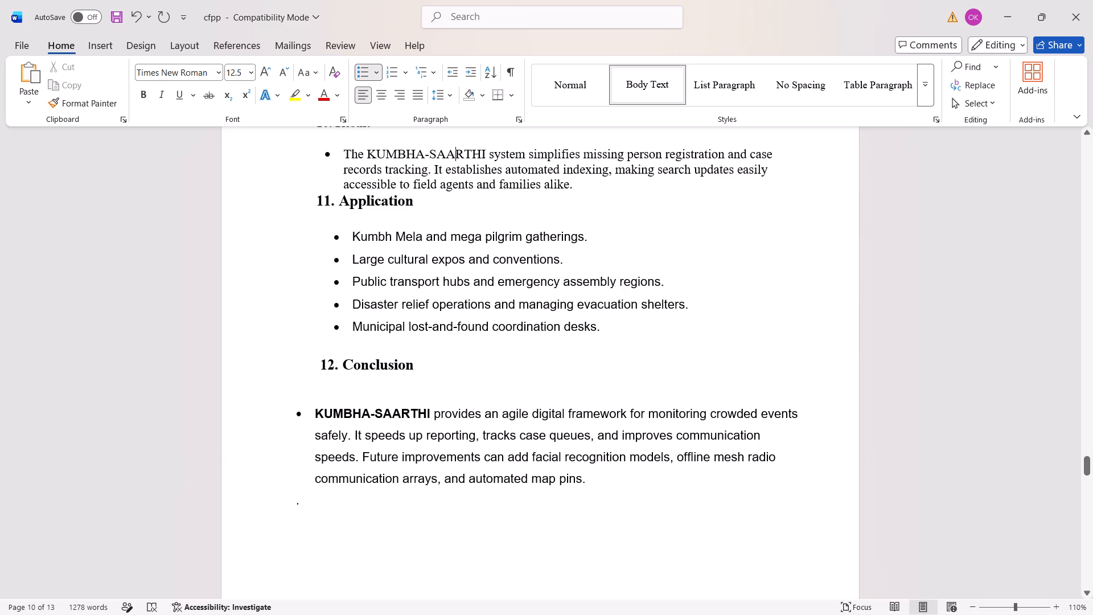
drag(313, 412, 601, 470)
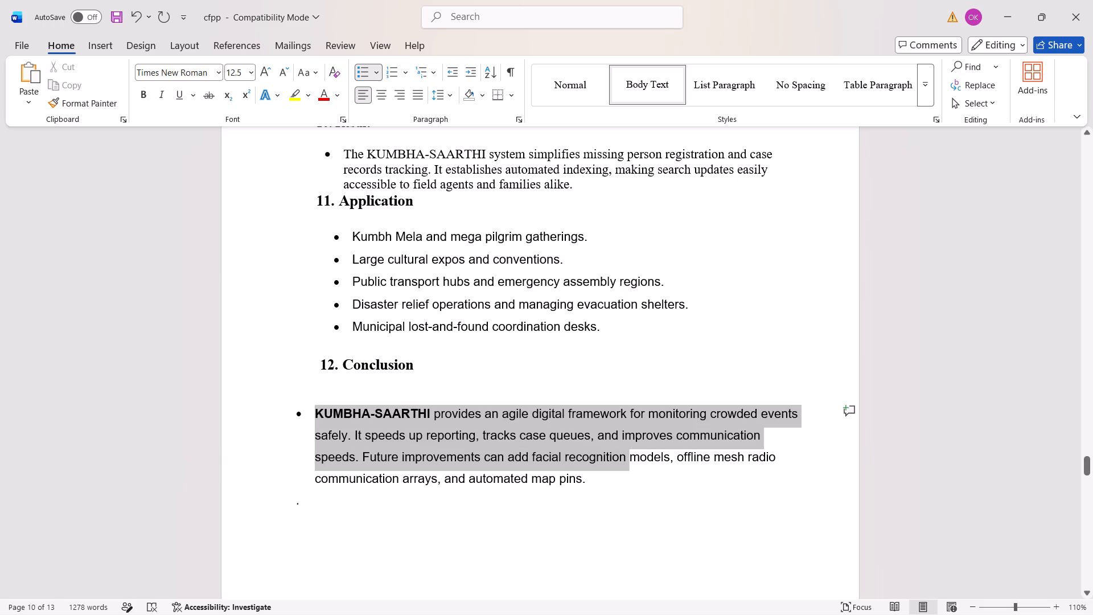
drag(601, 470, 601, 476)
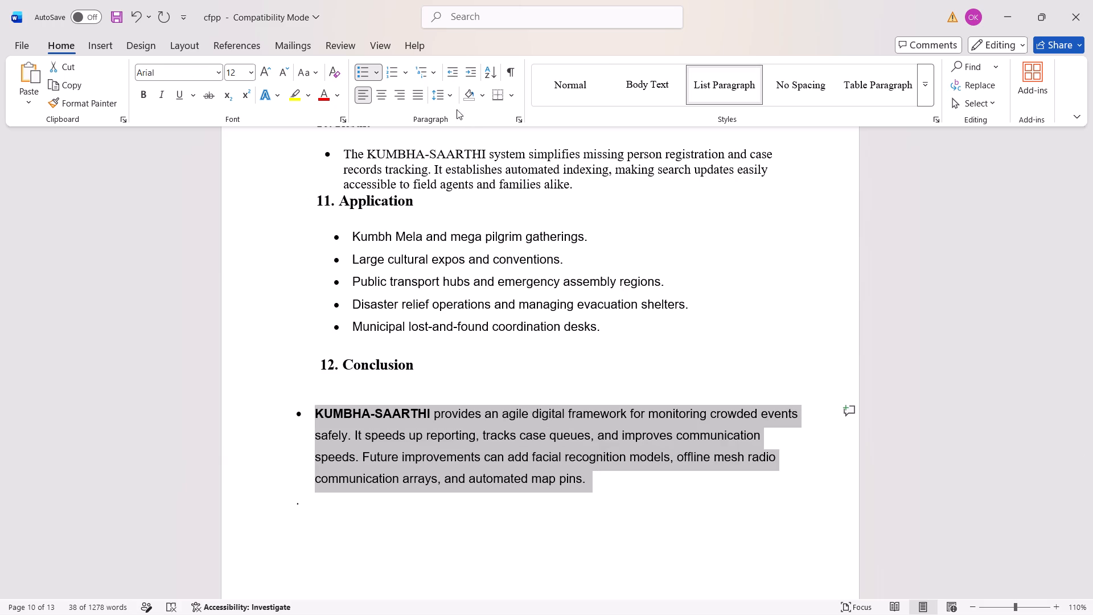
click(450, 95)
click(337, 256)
Set the line spacing of the KUMBHA-SAARTHI bullet paragraph under "10. Result" to 1.5.
drag(342, 156, 568, 181)
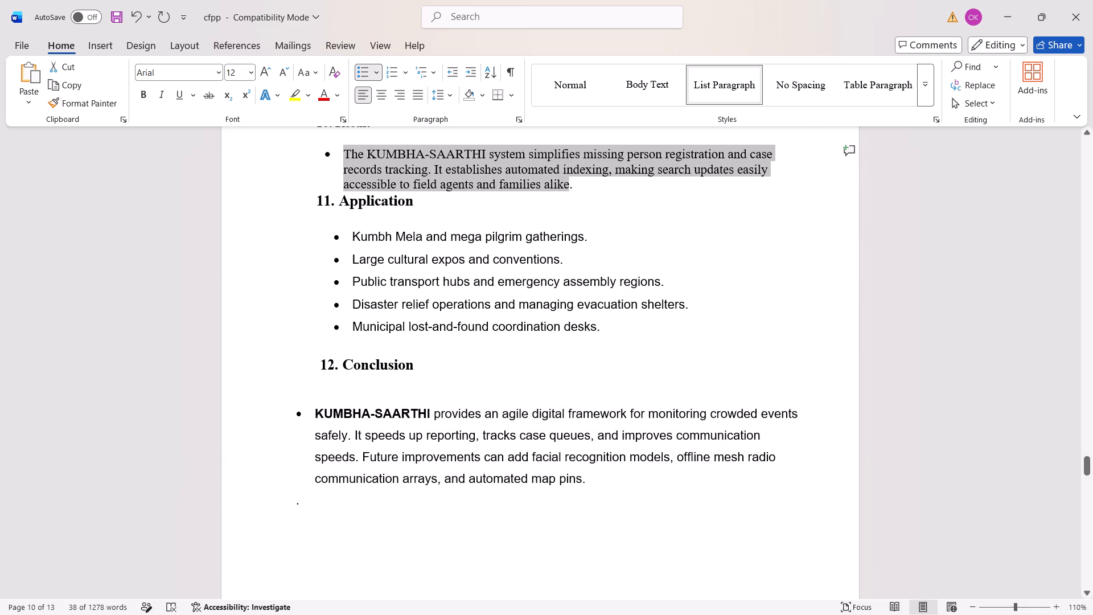
drag(568, 181, 572, 181)
click(440, 93)
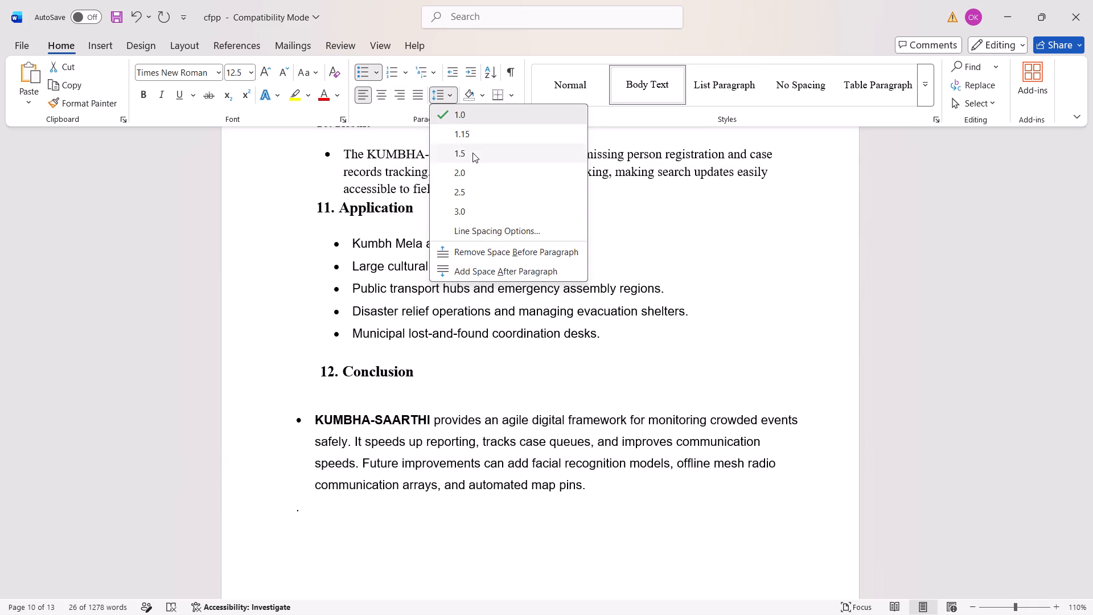
click(472, 153)
click(491, 216)
Compare the report's References, Text Books and Web Links sections with the Photo Gallery and References sections of the source text in Chrome.
scroll(491, 216, up, 1)
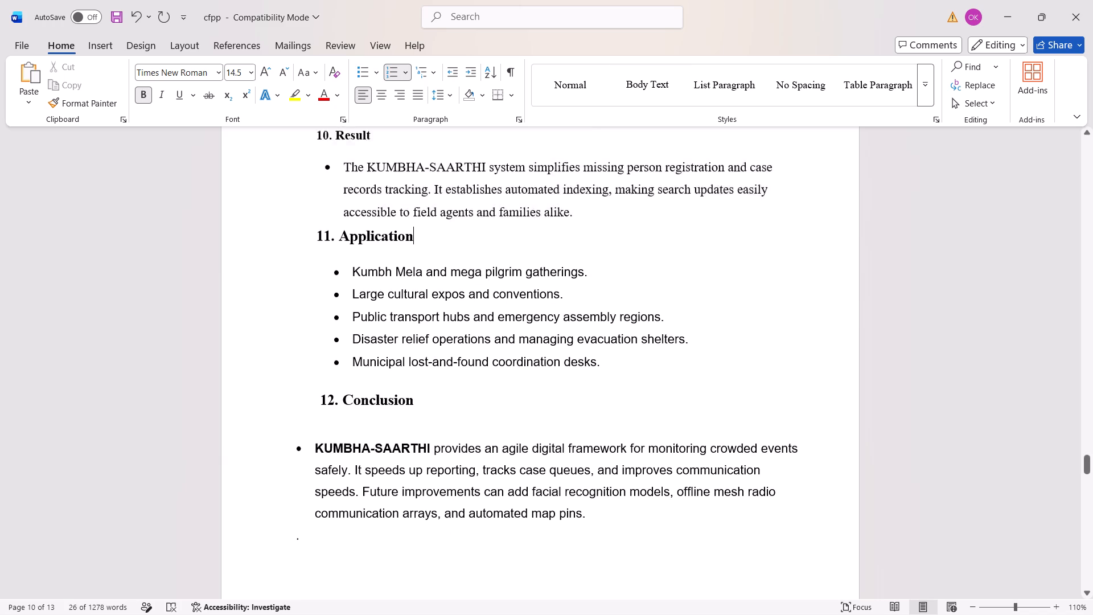
scroll(491, 216, up, 10)
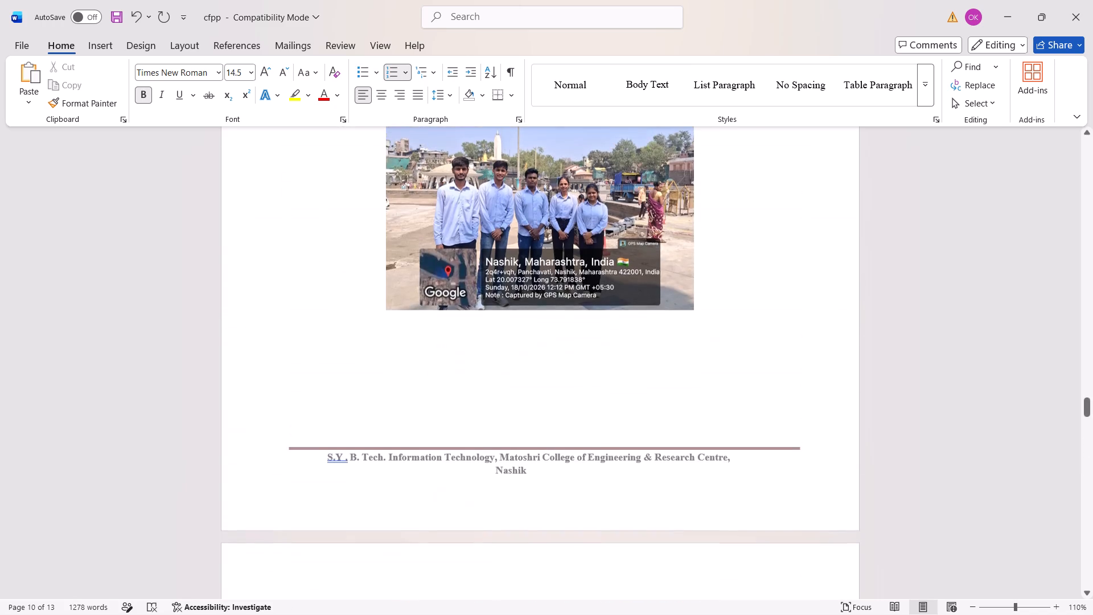
scroll(491, 216, down, 2)
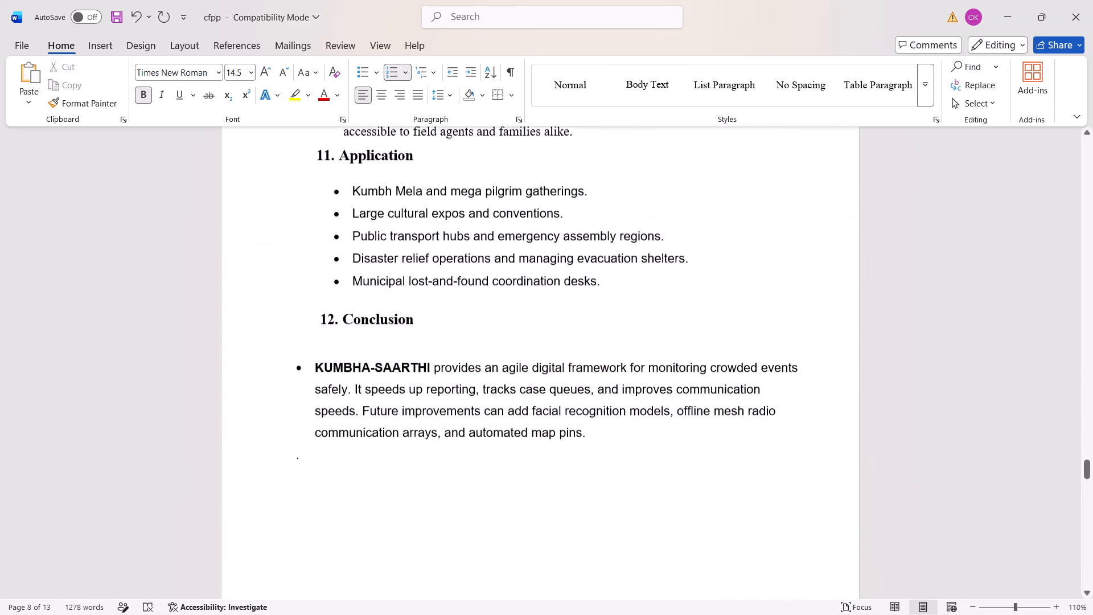
scroll(491, 216, down, 1)
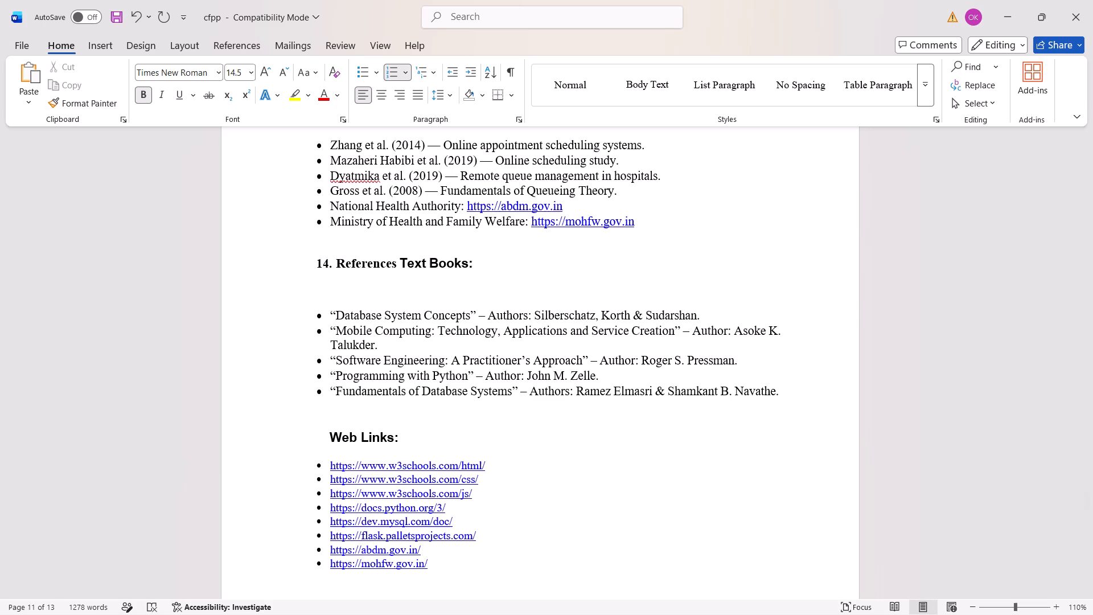
scroll(491, 216, down, 1)
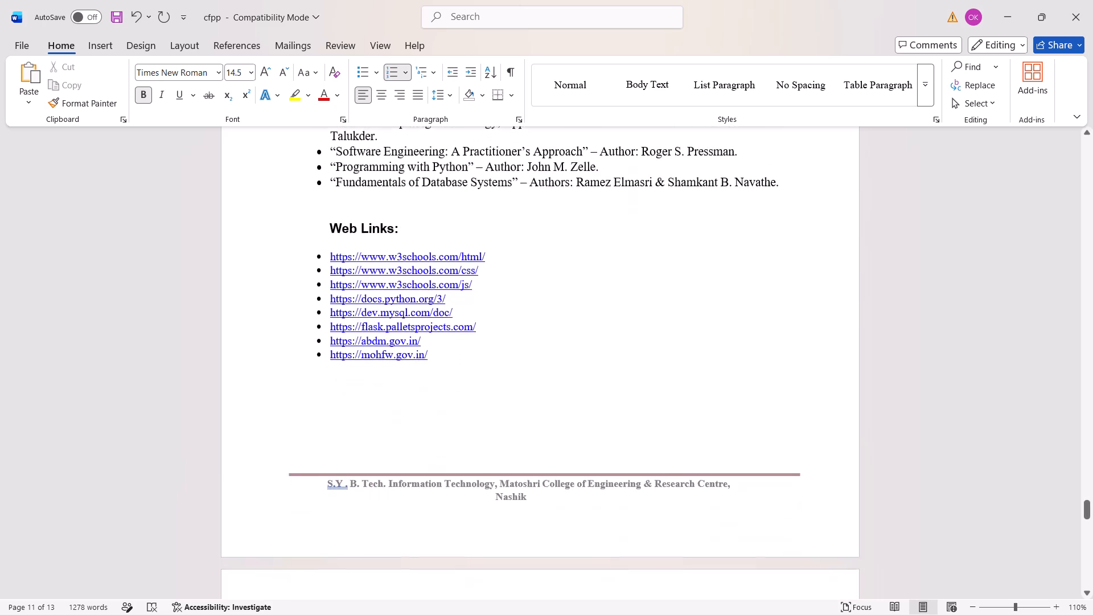
scroll(491, 216, down, 1)
key(alt+Tab)
scroll(491, 216, down, 1)
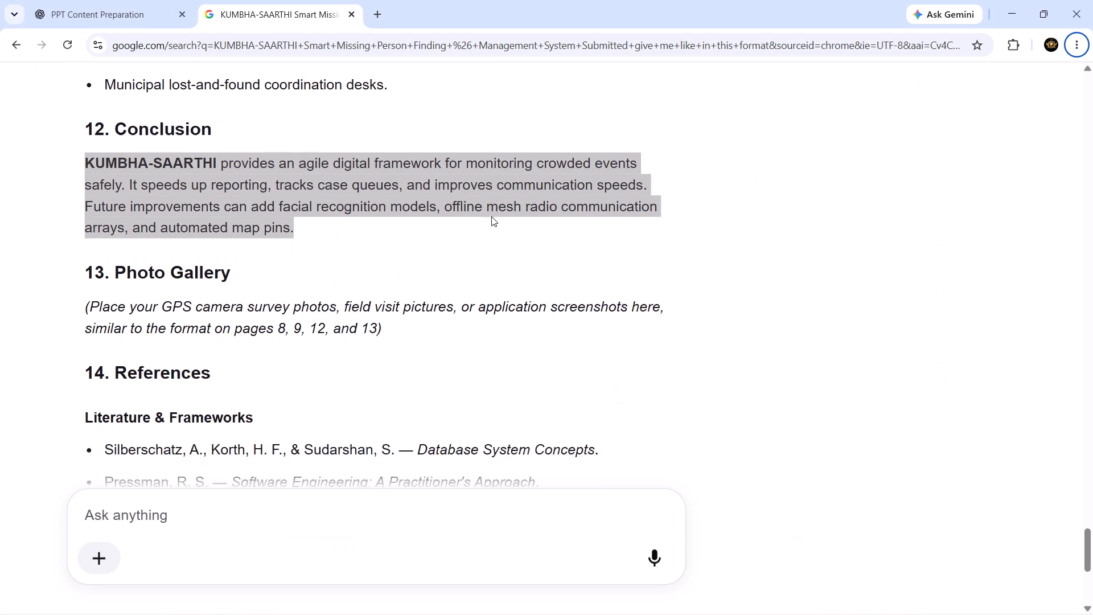
scroll(491, 216, down, 2)
key(alt+Tab)
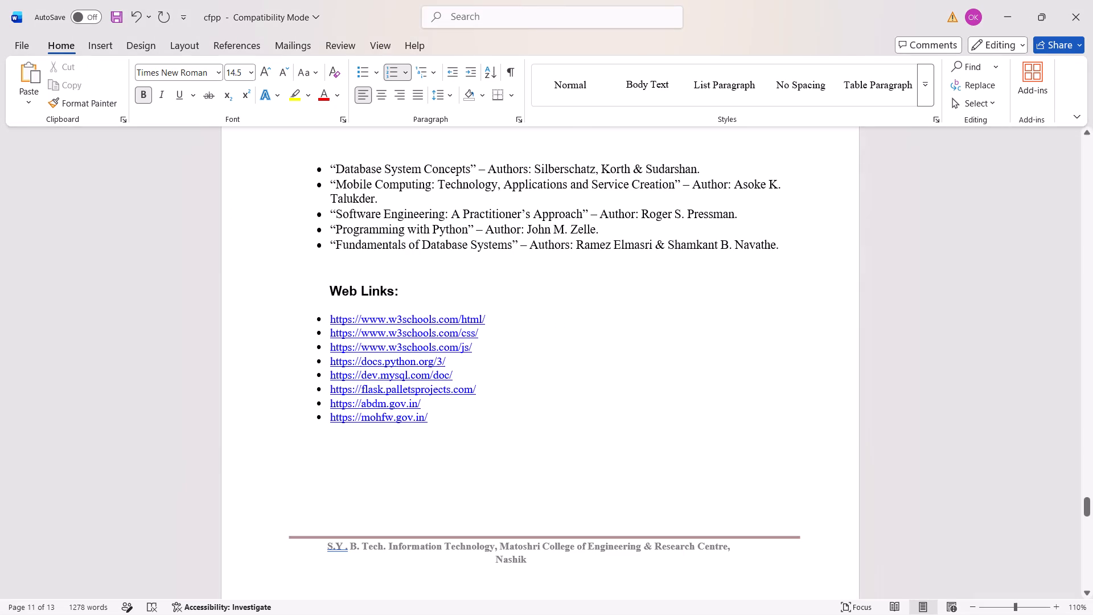
Review the report's Content table, section order, field-visit photos, References and the closing Medicine Reminder App photo pages.
scroll(415, 371, up, 10)
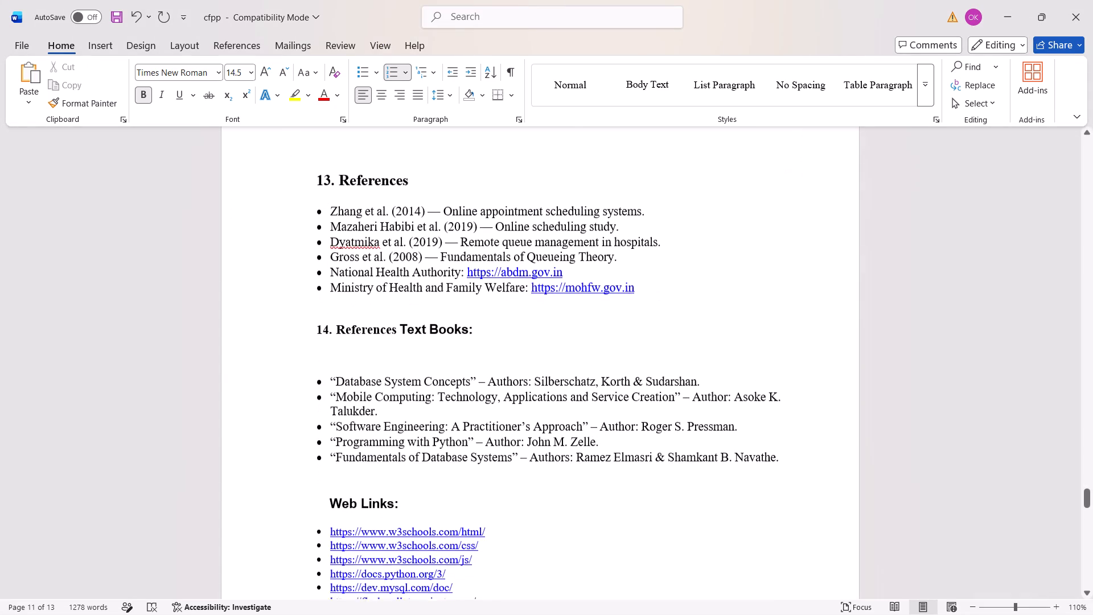
scroll(415, 371, up, 6)
scroll(415, 371, down, 1)
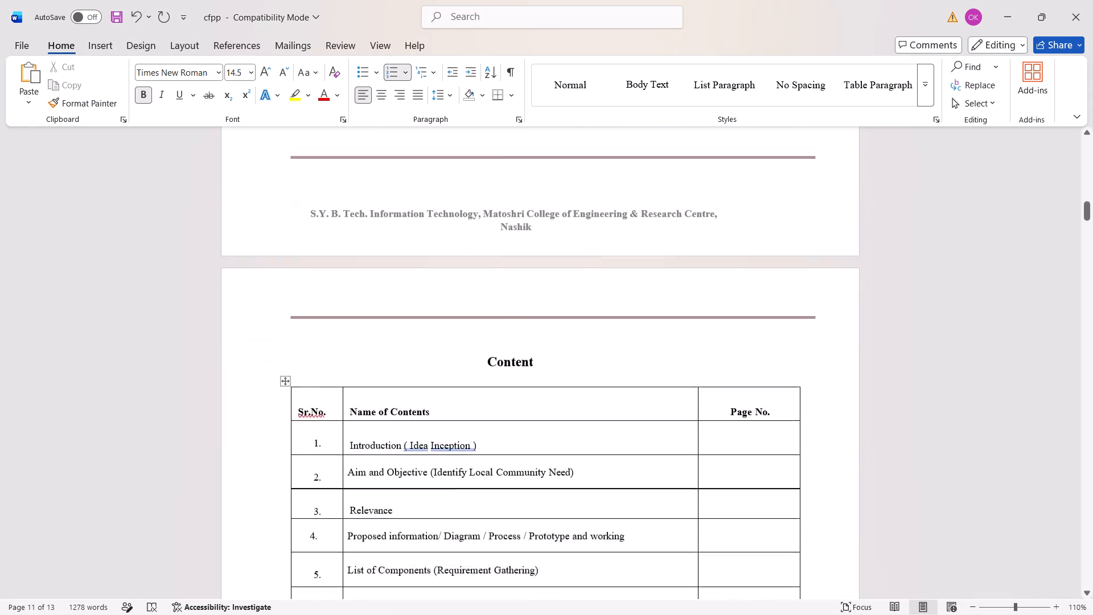
scroll(415, 371, down, 1)
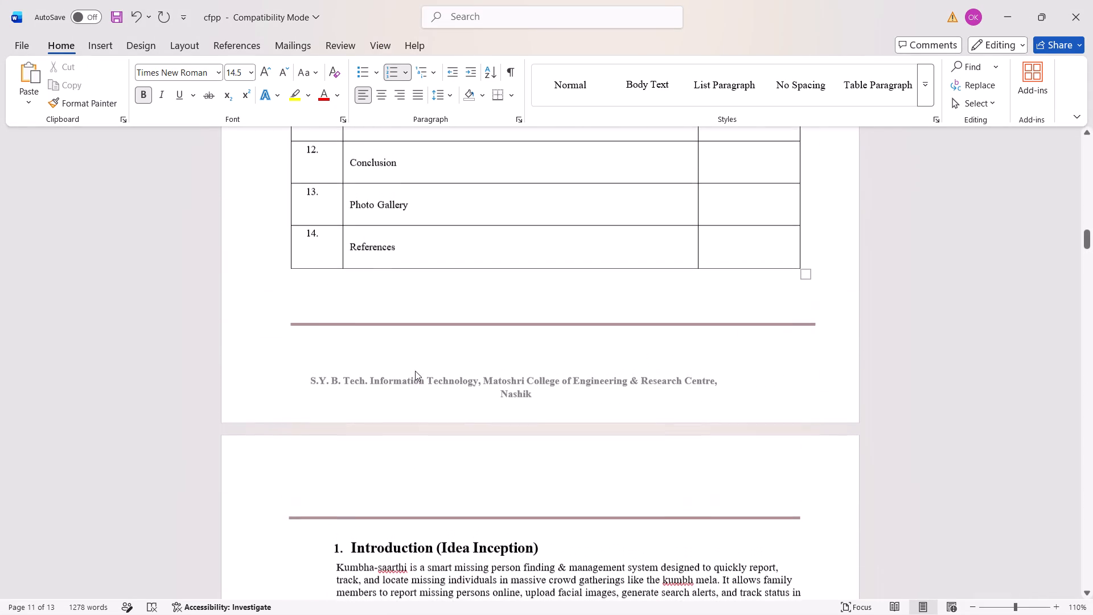
scroll(415, 371, down, 5)
scroll(415, 371, up, 5)
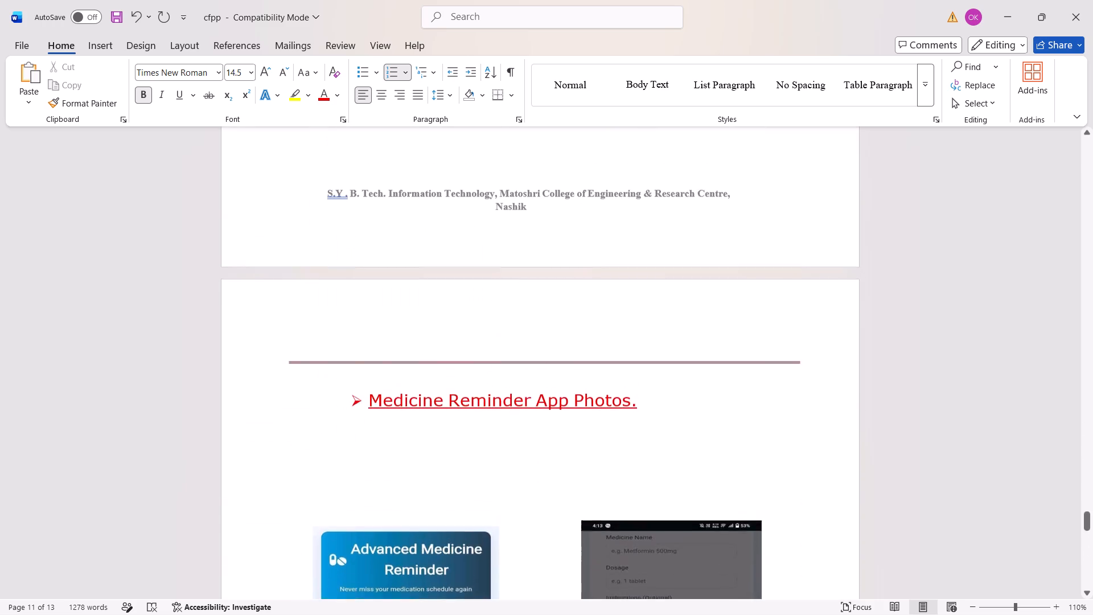
scroll(415, 371, up, 5)
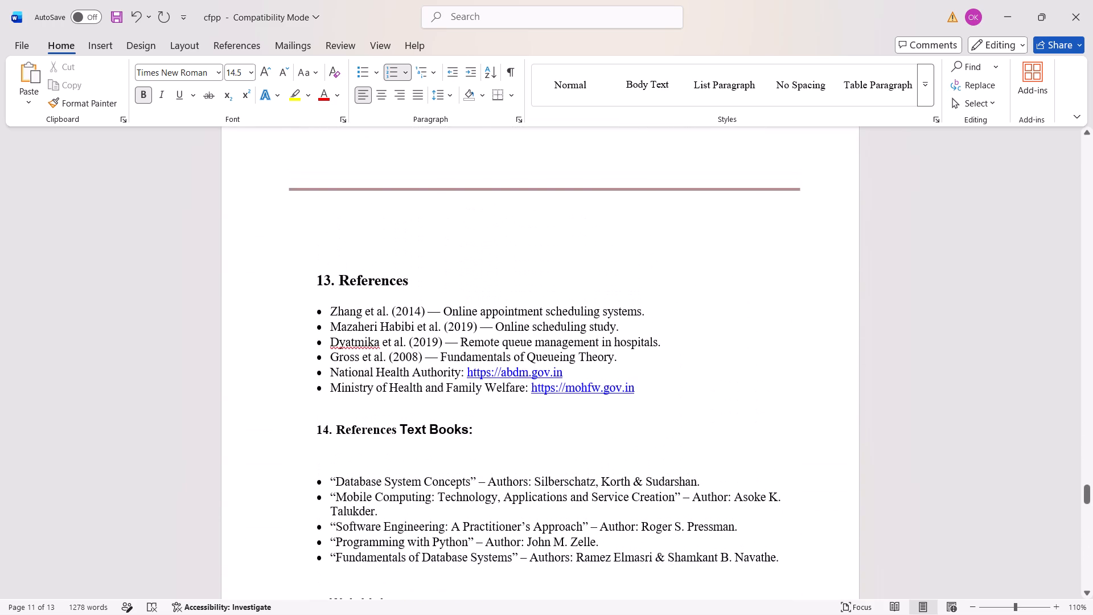
scroll(415, 371, up, 6)
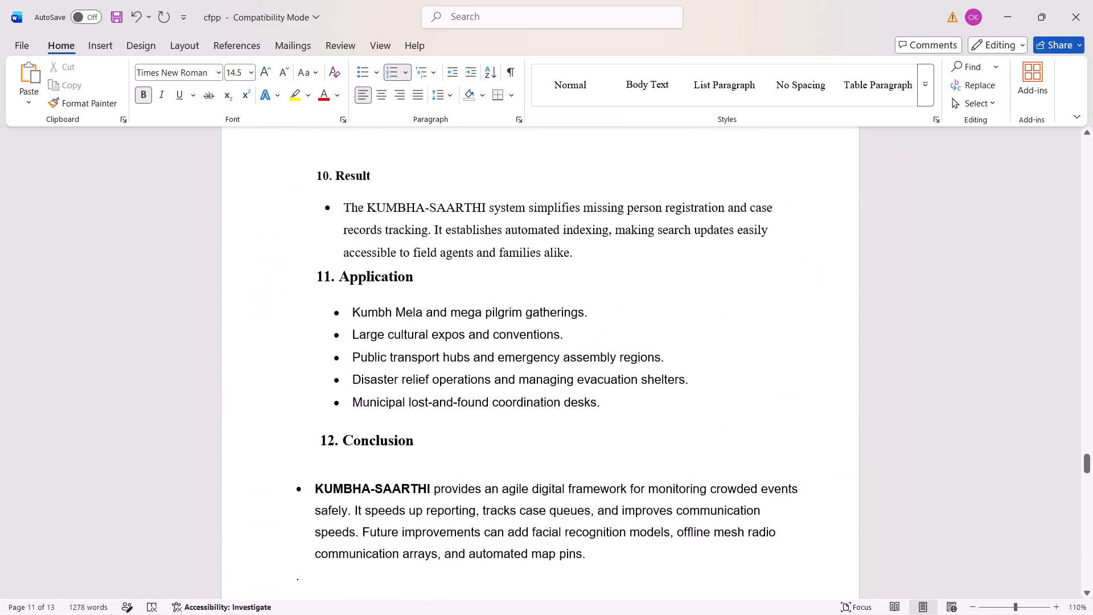
scroll(415, 371, up, 6)
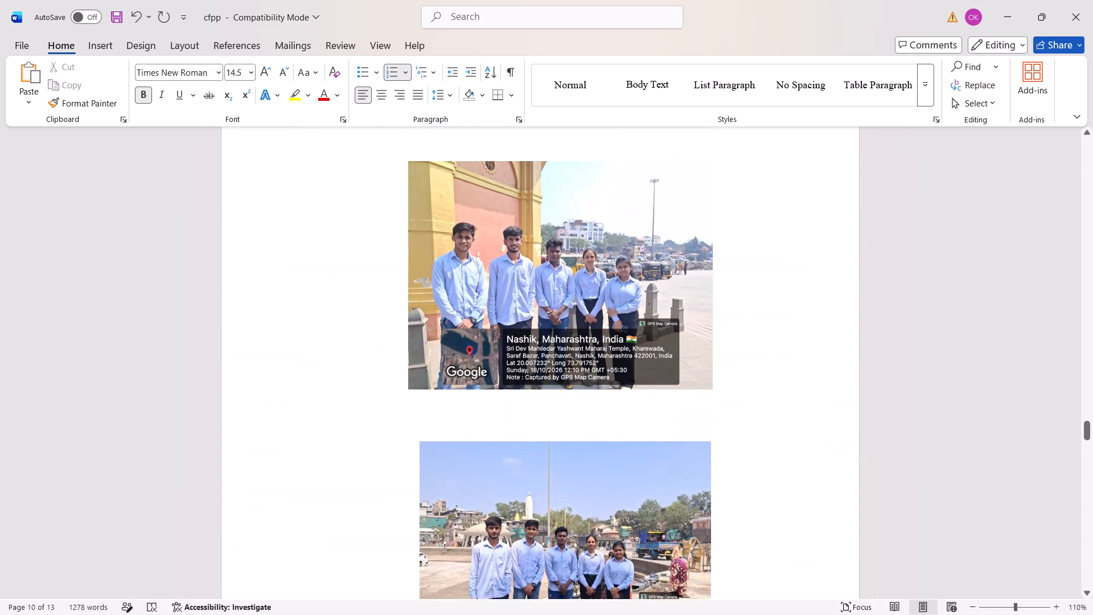
scroll(415, 371, up, 5)
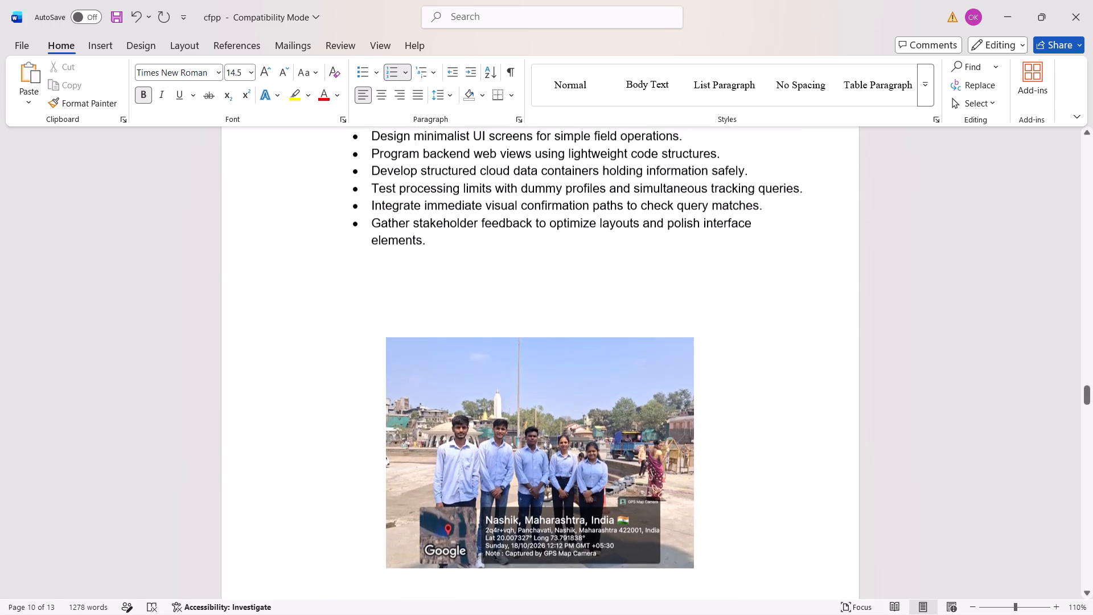
scroll(415, 371, up, 4)
scroll(415, 371, down, 1)
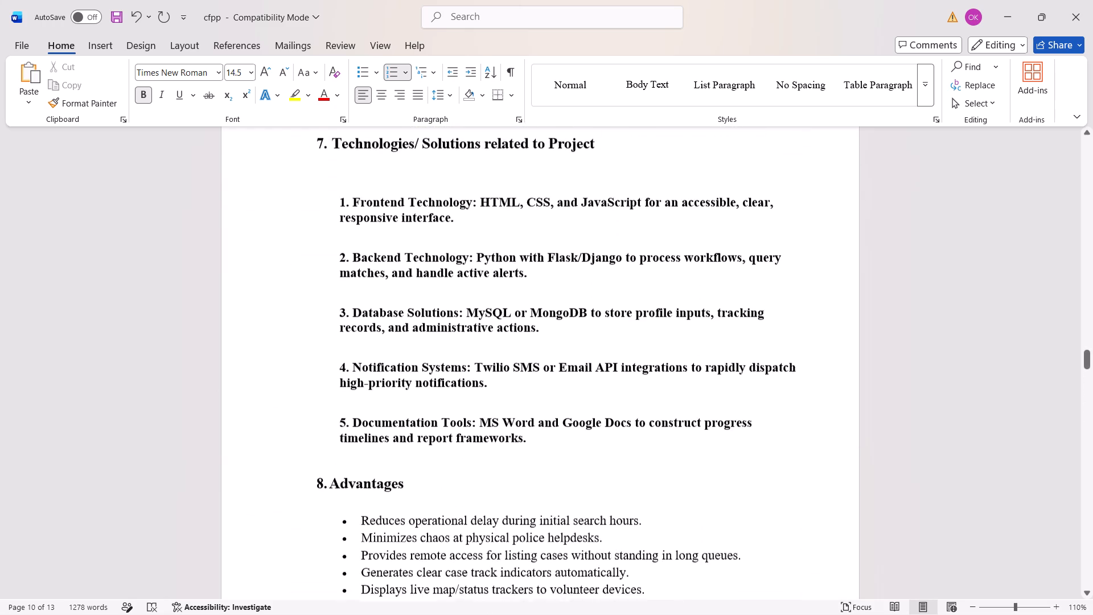
scroll(415, 371, down, 15)
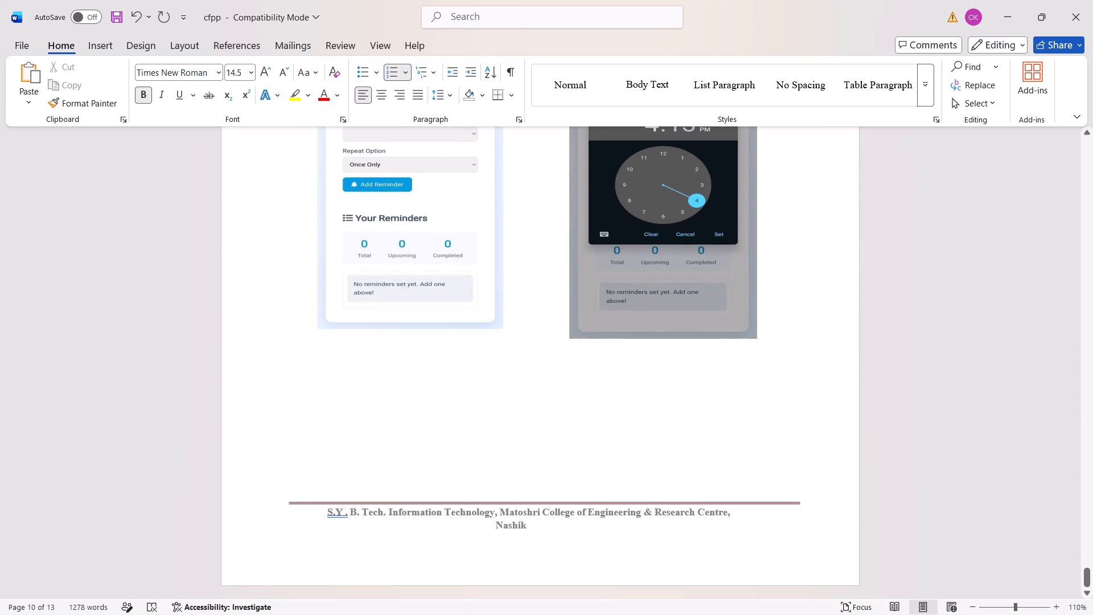
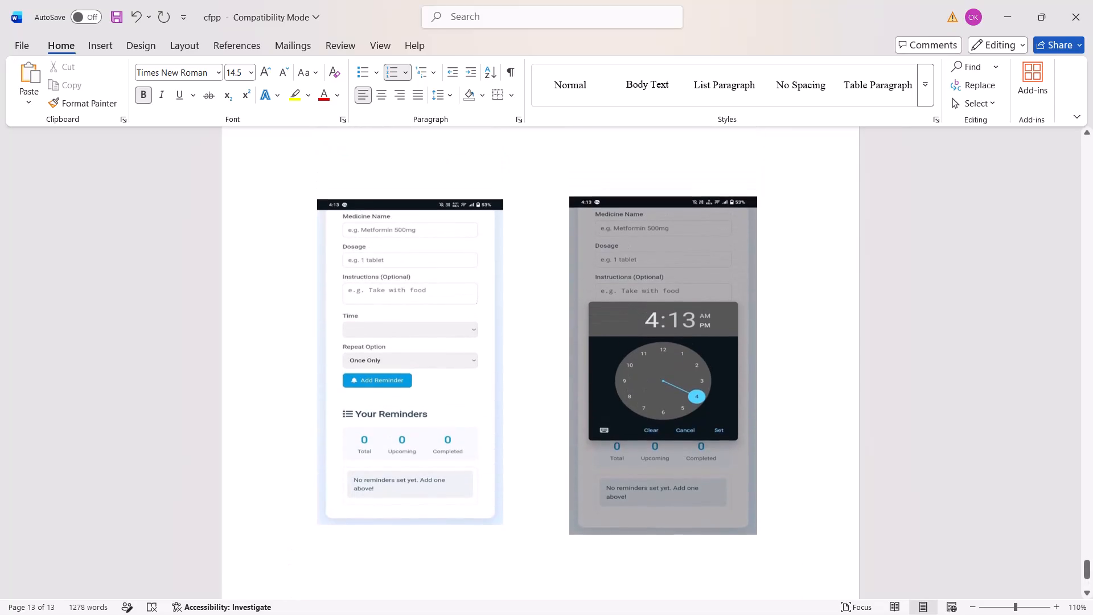
Copy the Literature & Frameworks heading and its three book entries from section 14 of the source text in Chrome.
scroll(415, 371, up, 2)
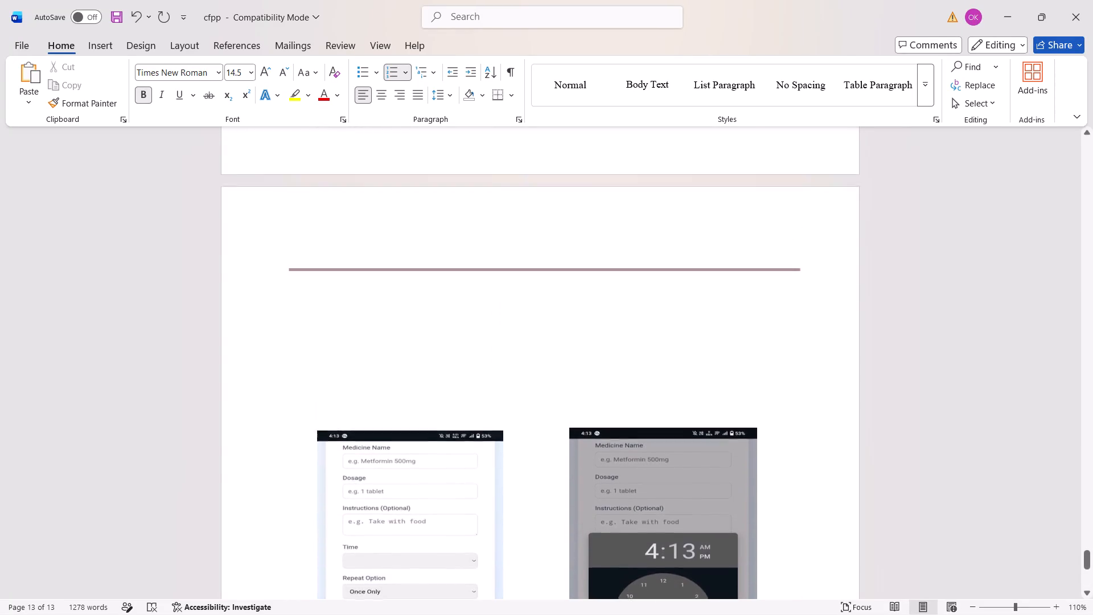
scroll(415, 371, up, 3)
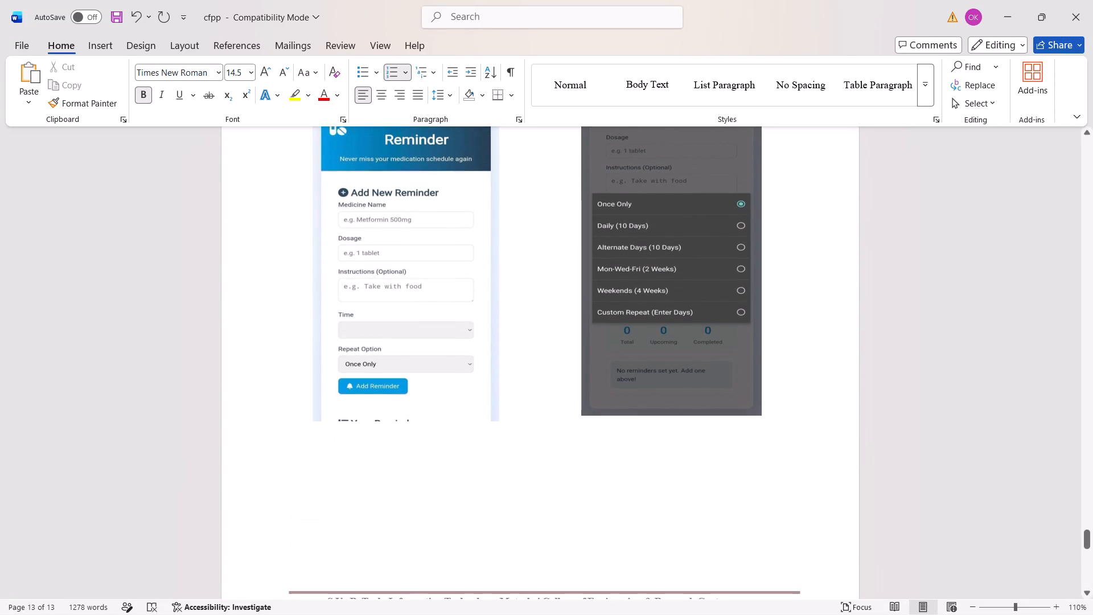
scroll(415, 371, up, 1)
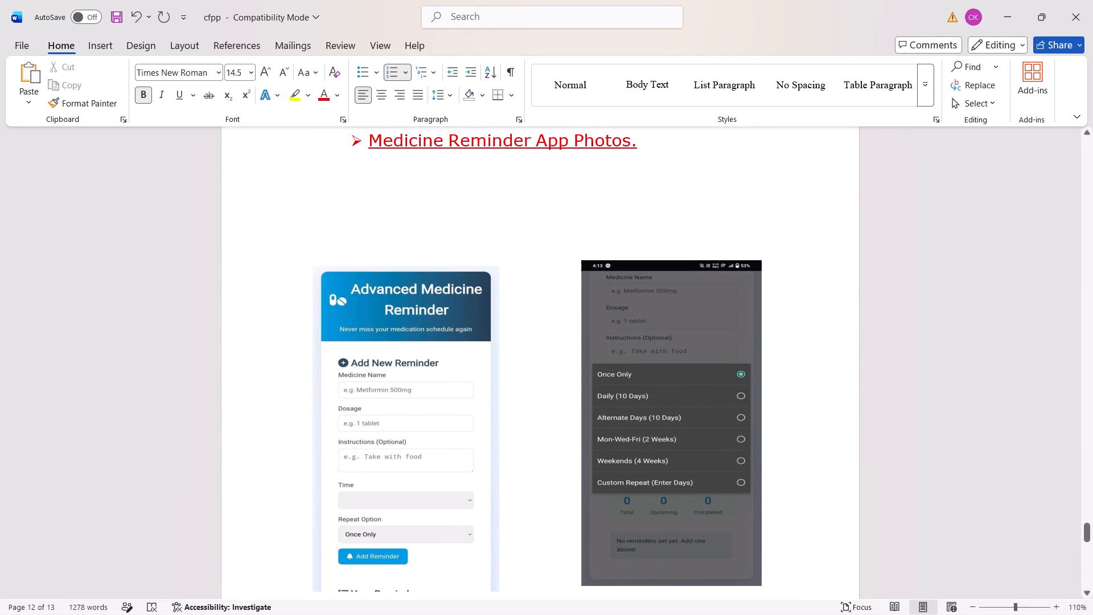
scroll(415, 371, up, 2)
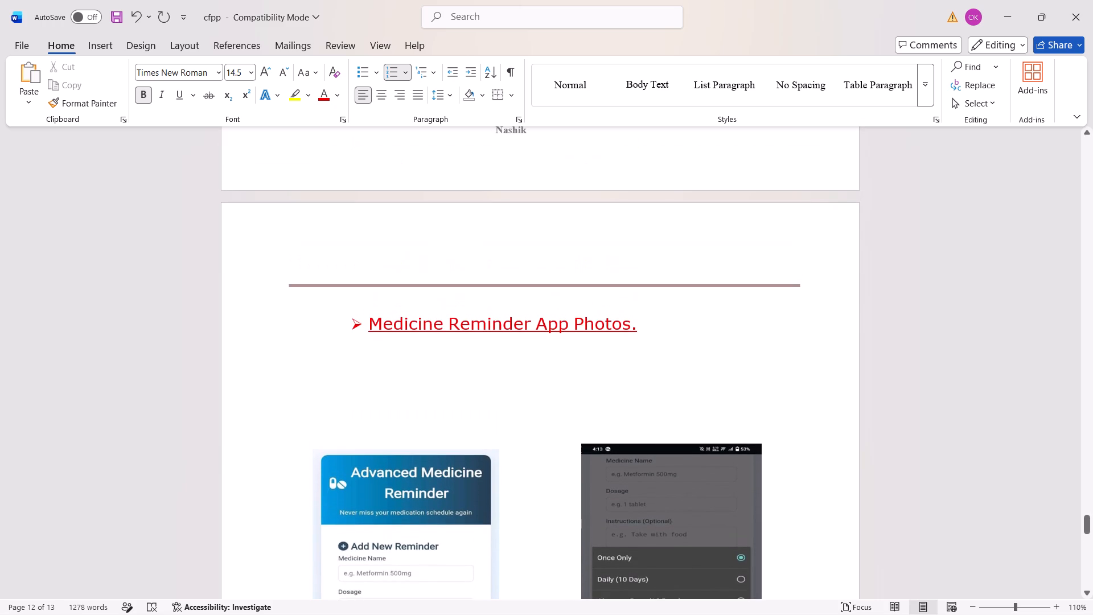
scroll(415, 371, up, 2)
click(415, 371)
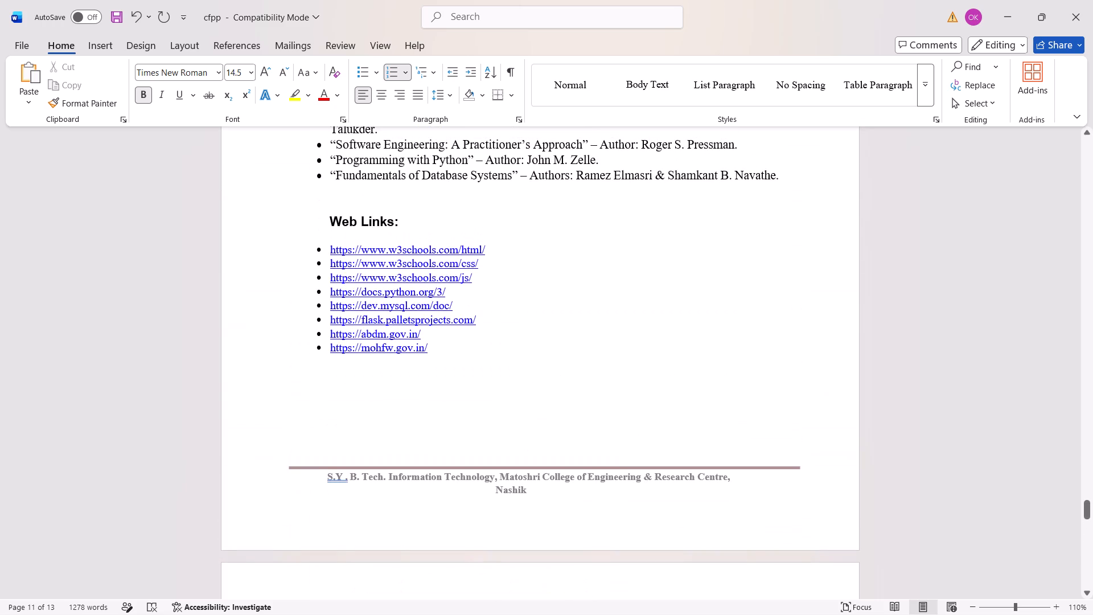
key(alt+Tab)
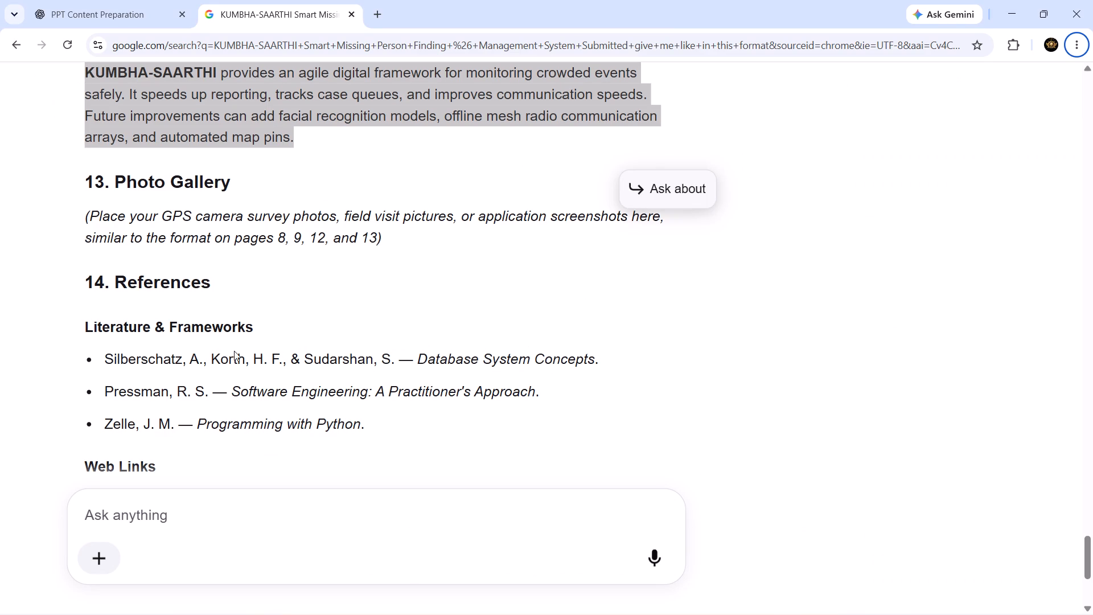
scroll(229, 346, down, 4)
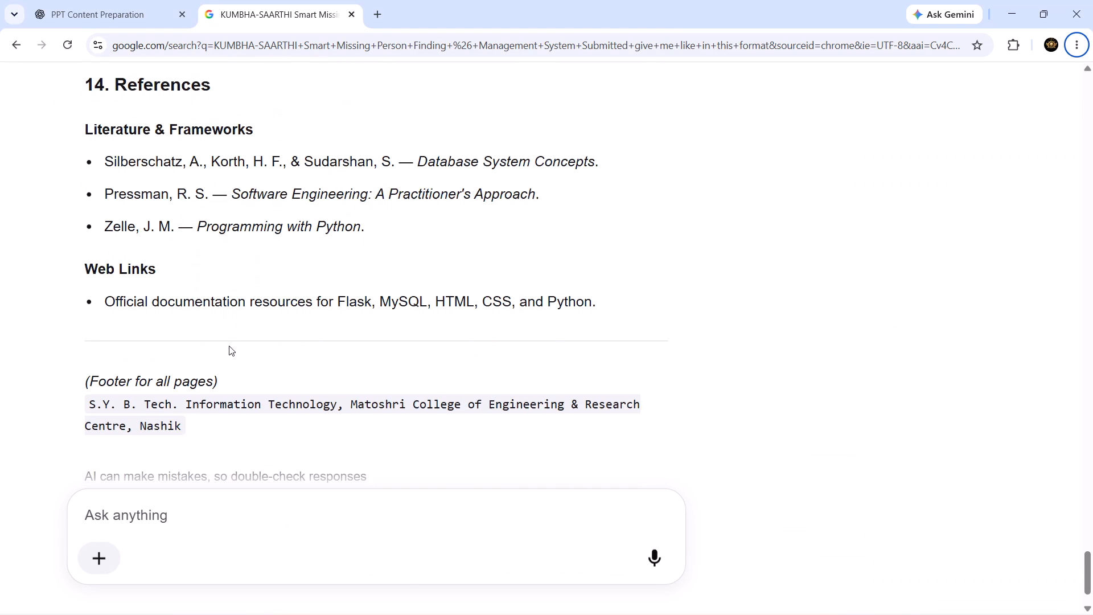
scroll(229, 346, down, 2)
scroll(229, 346, left, 1)
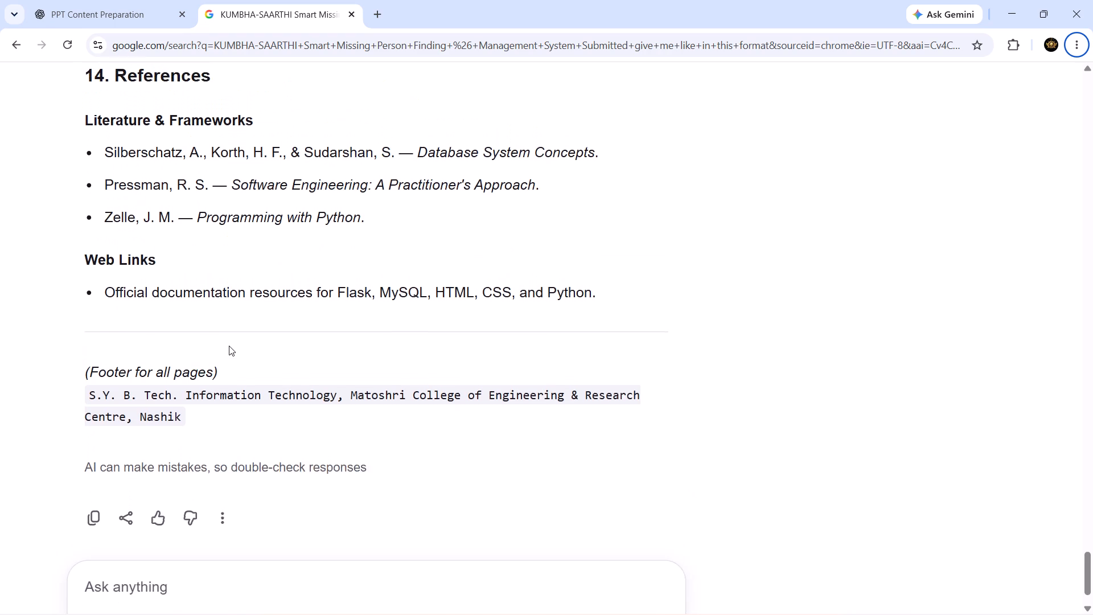
scroll(229, 346, left, 1)
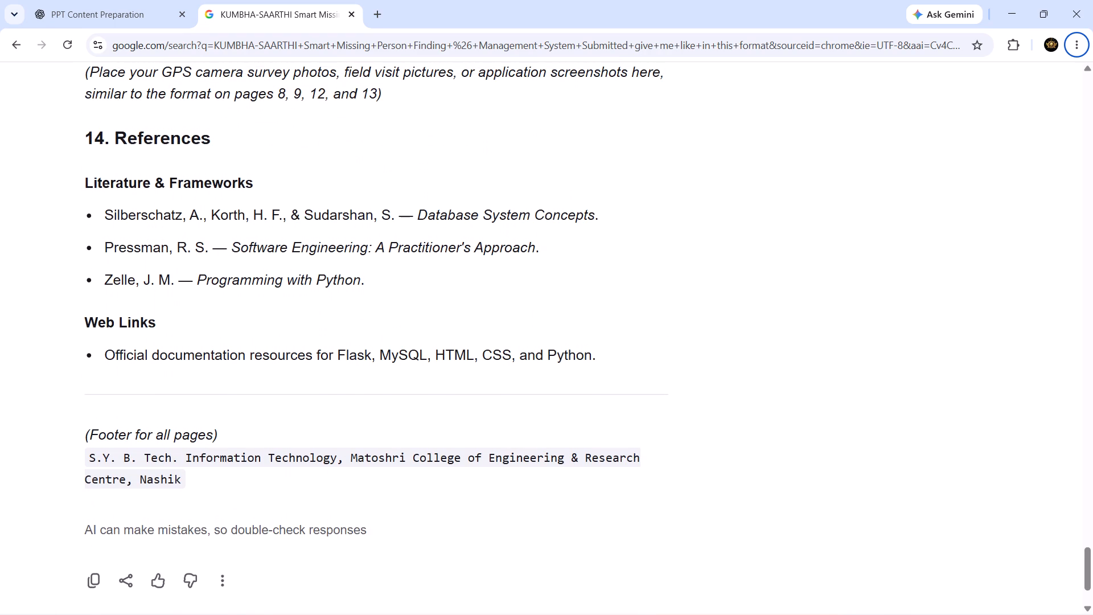
drag(82, 182, 367, 266)
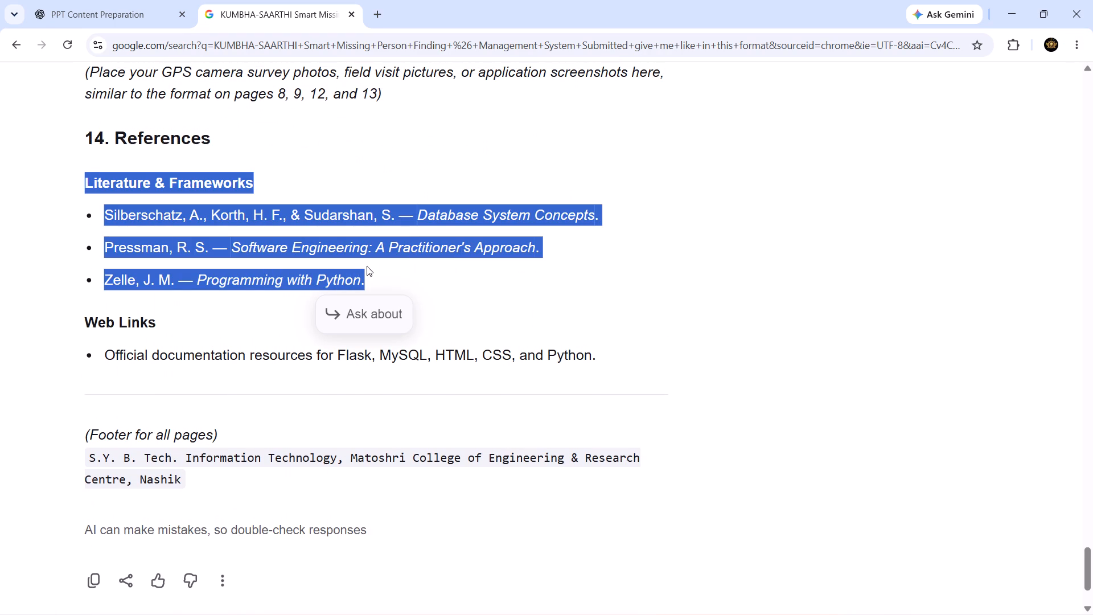
key(ctrl+c)
In the Word report, replace the five text book entries under "14. References Text Books:" with the copied Literature & Frameworks text.
key(alt+Tab)
scroll(361, 248, up, 1)
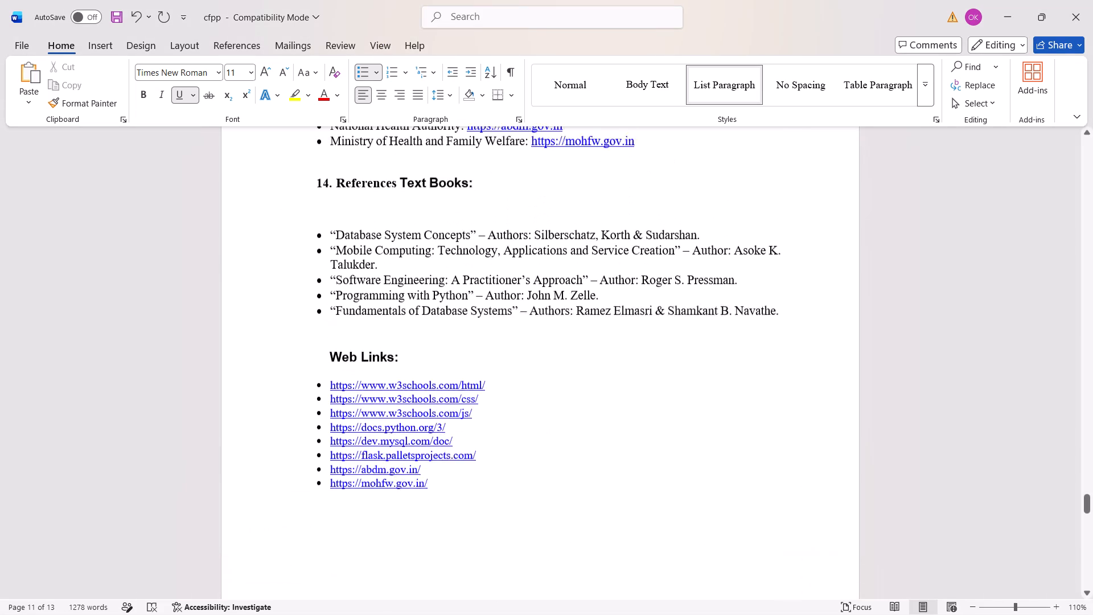
scroll(361, 248, up, 1)
drag(331, 263, 574, 330)
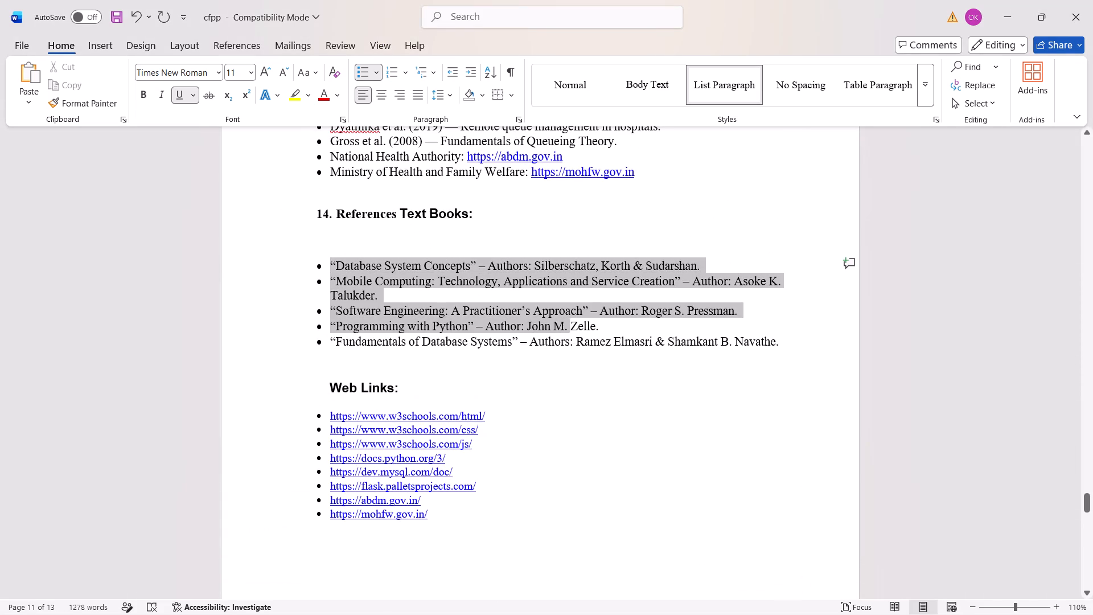
drag(574, 330, 679, 333)
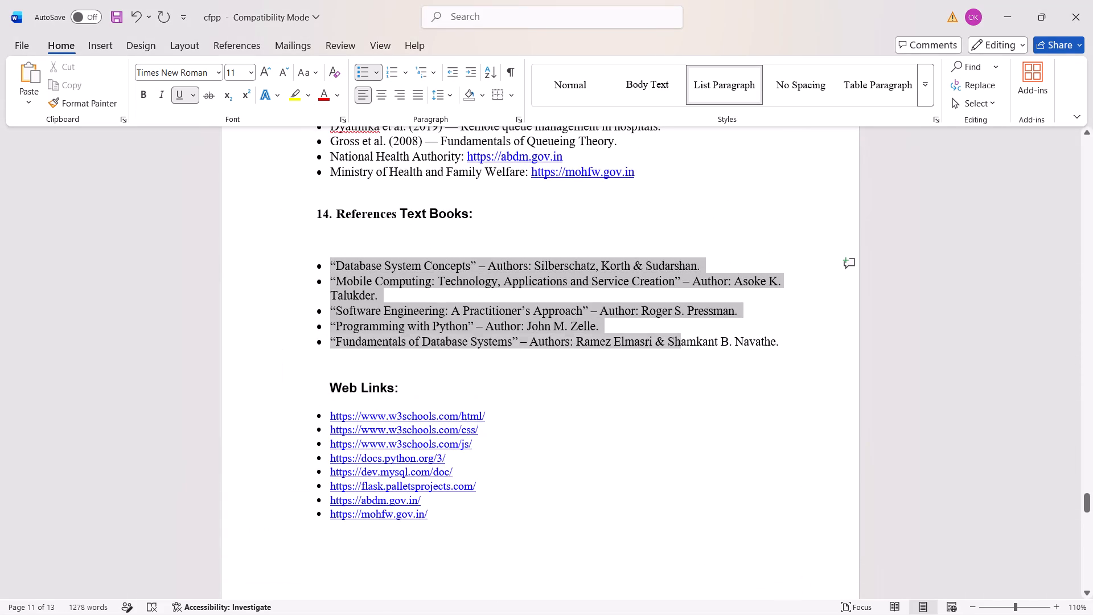
drag(679, 333, 817, 339)
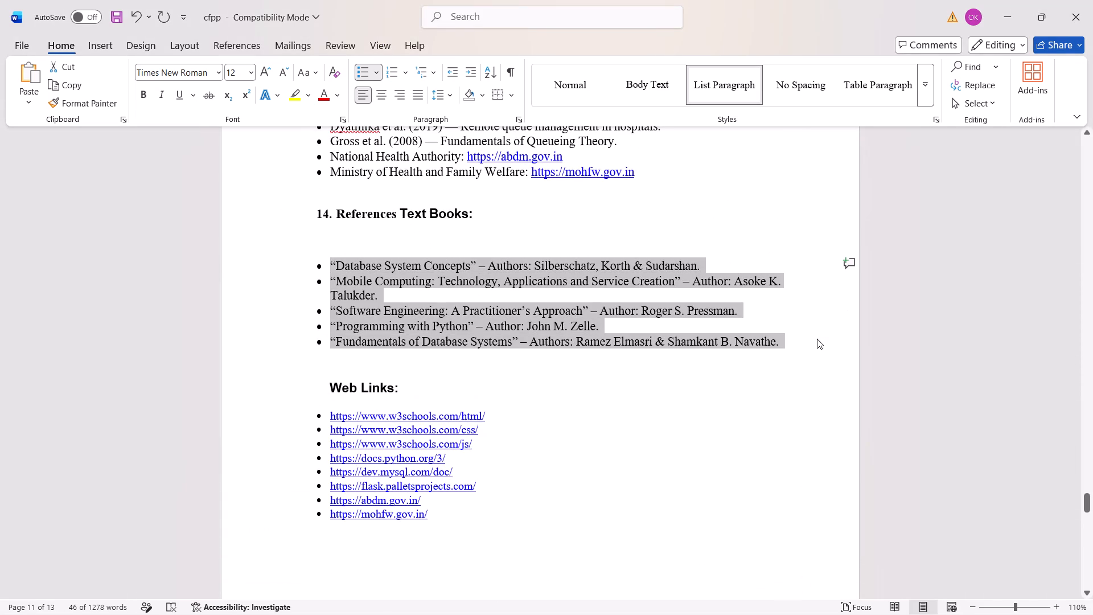
key(ctrl+v)
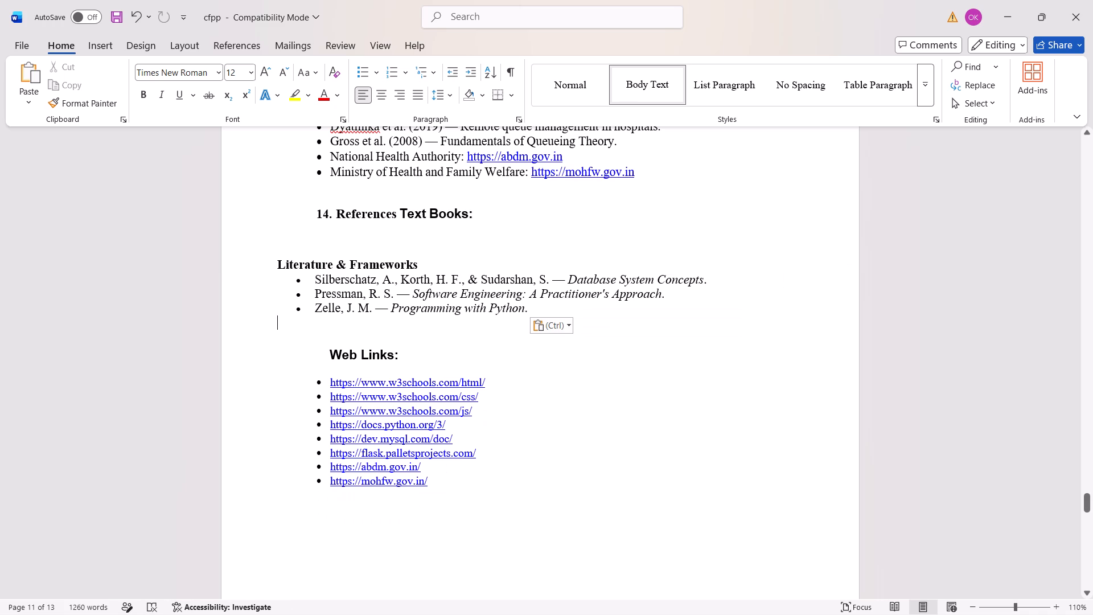
Set the line spacing of the three bulleted entries under Literature & Frameworks to 1.5.
drag(310, 277, 568, 297)
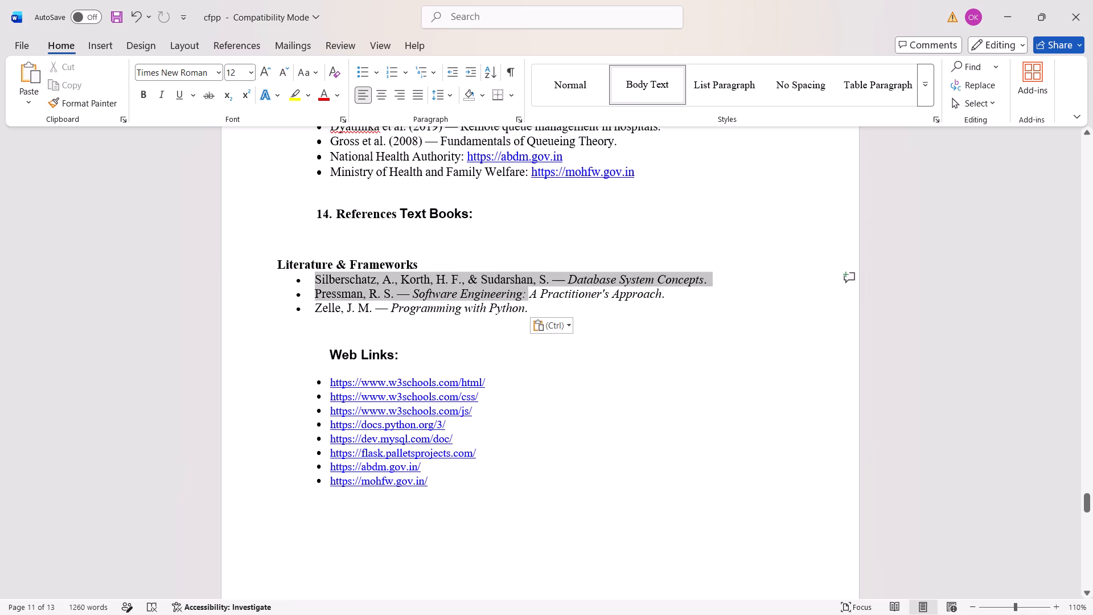
drag(568, 297, 585, 313)
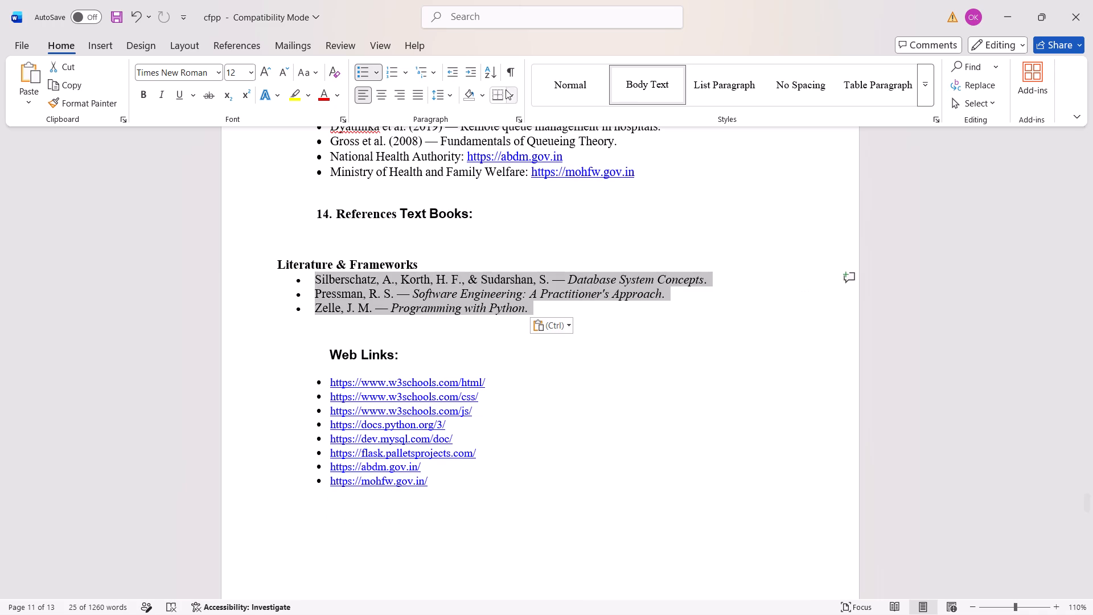
click(443, 96)
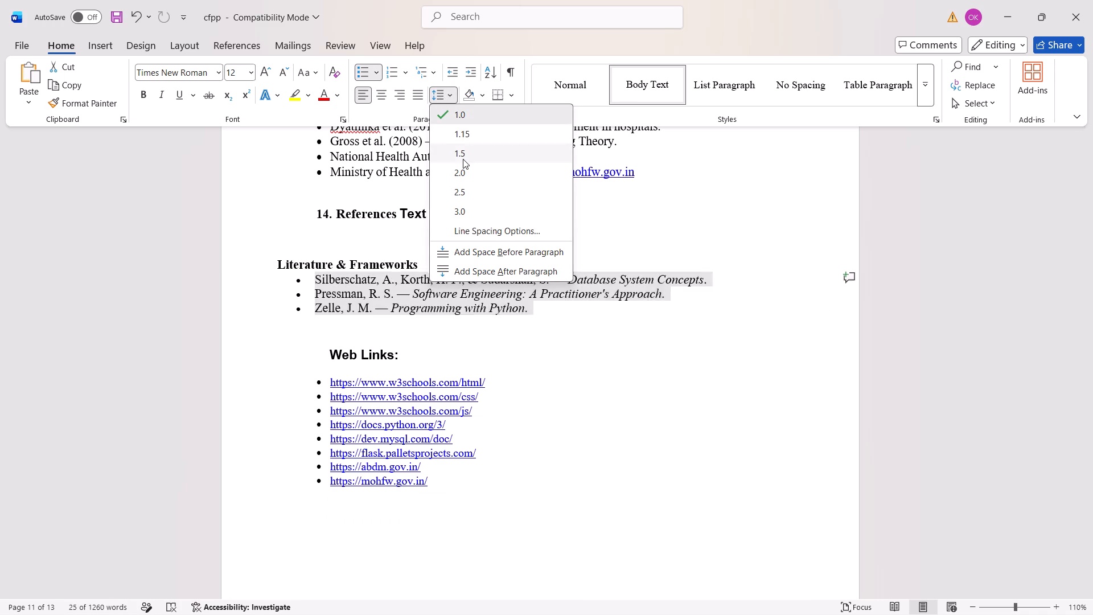
click(463, 159)
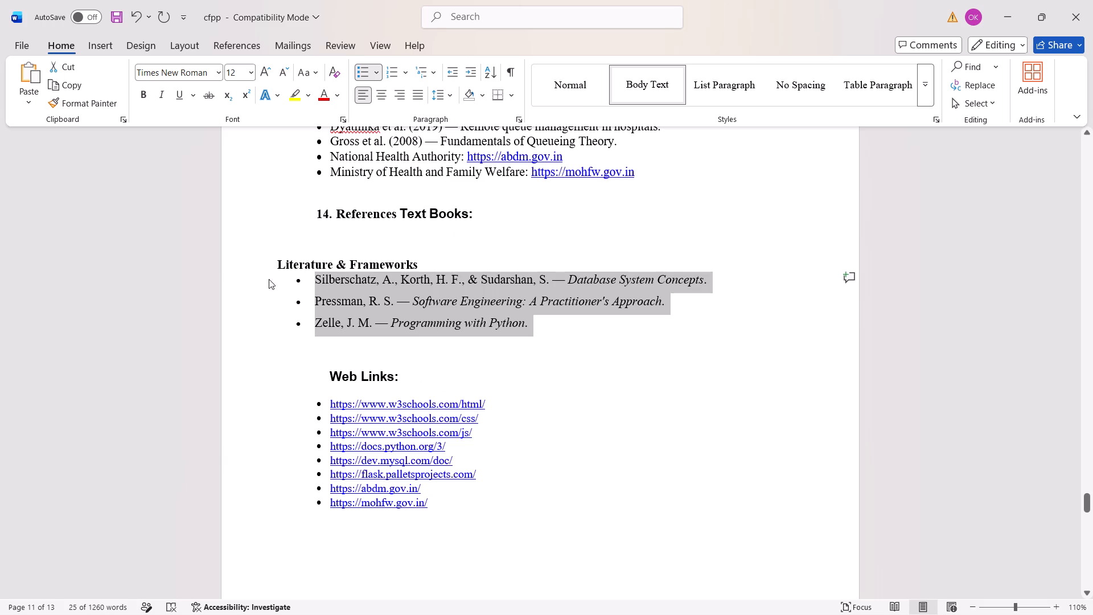
Set the left indent of the "Literature & Frameworks" heading to 1.7 cm, keeping it left-aligned.
click(275, 263)
drag(283, 262, 452, 253)
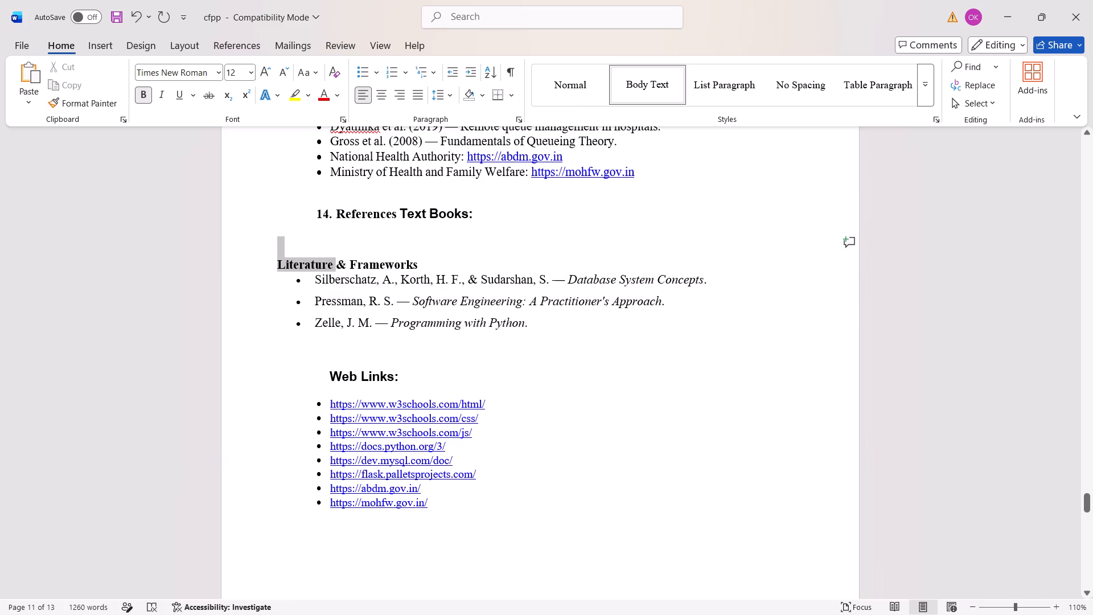
drag(452, 253, 420, 267)
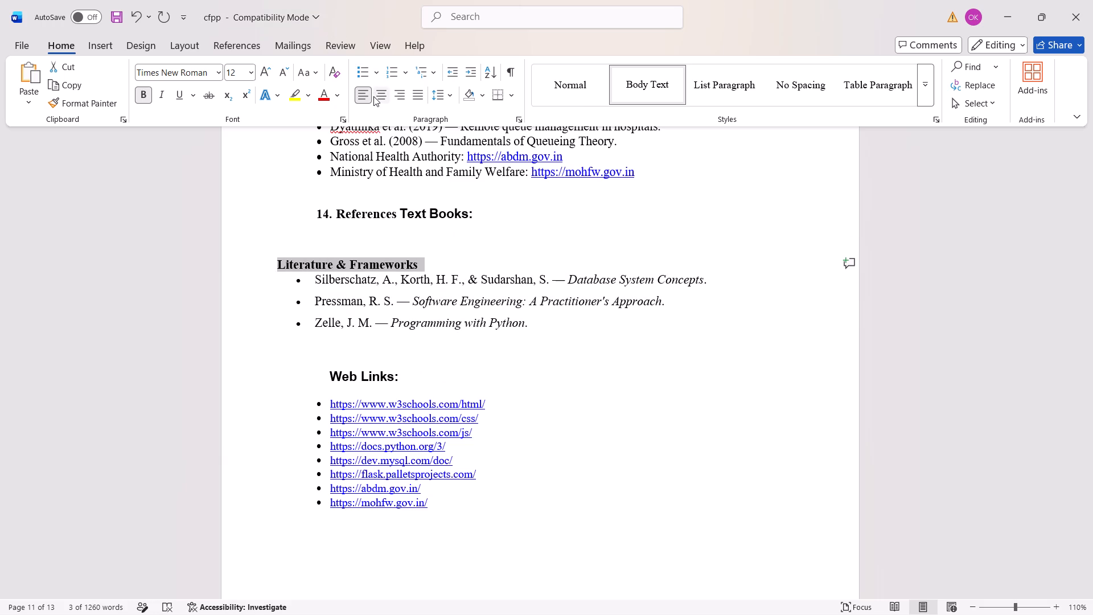
click(373, 96)
click(362, 98)
drag(190, 42, 344, 78)
double_click(344, 78)
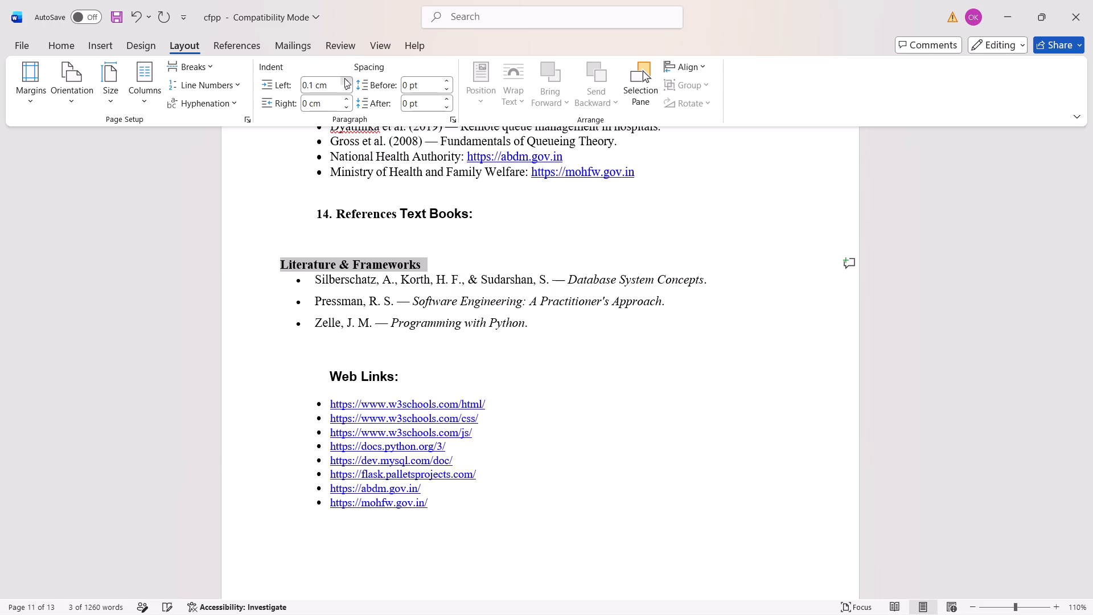
double_click(344, 78)
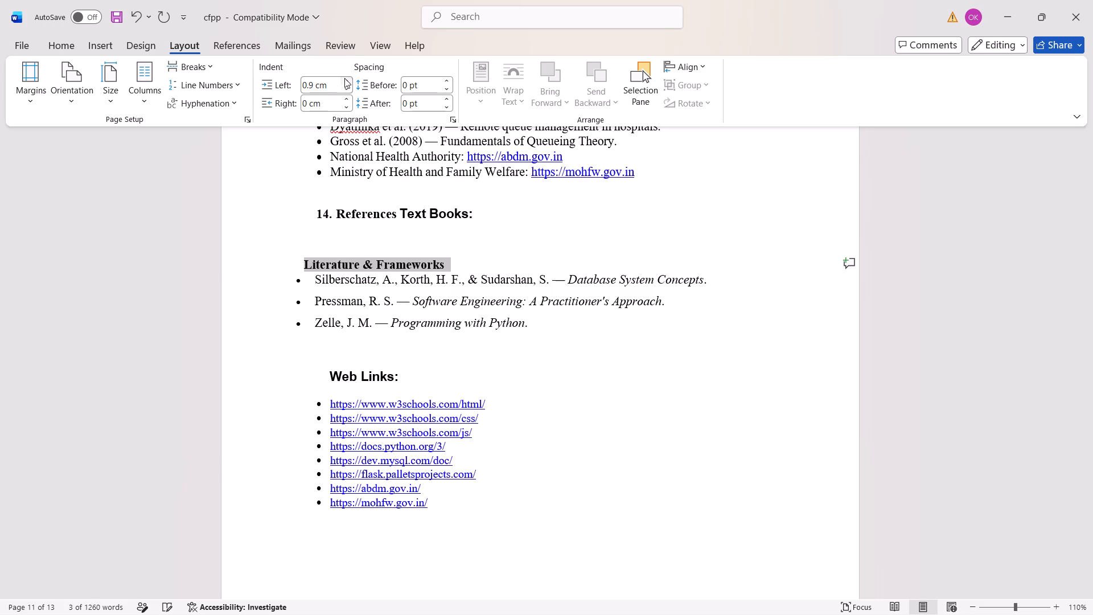
triple_click(344, 78)
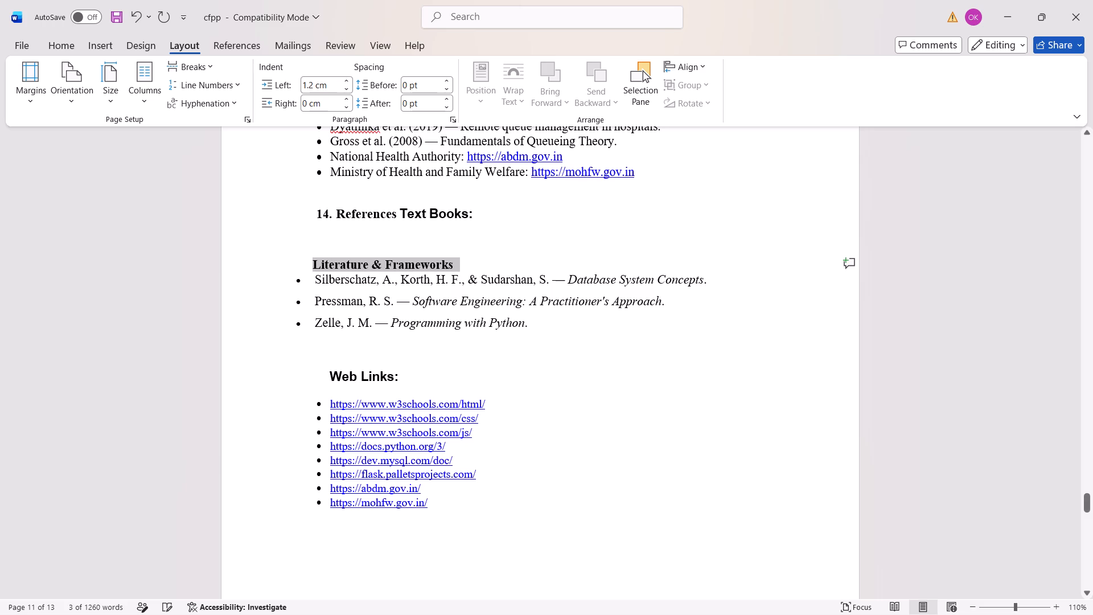
triple_click(342, 79)
double_click(342, 79)
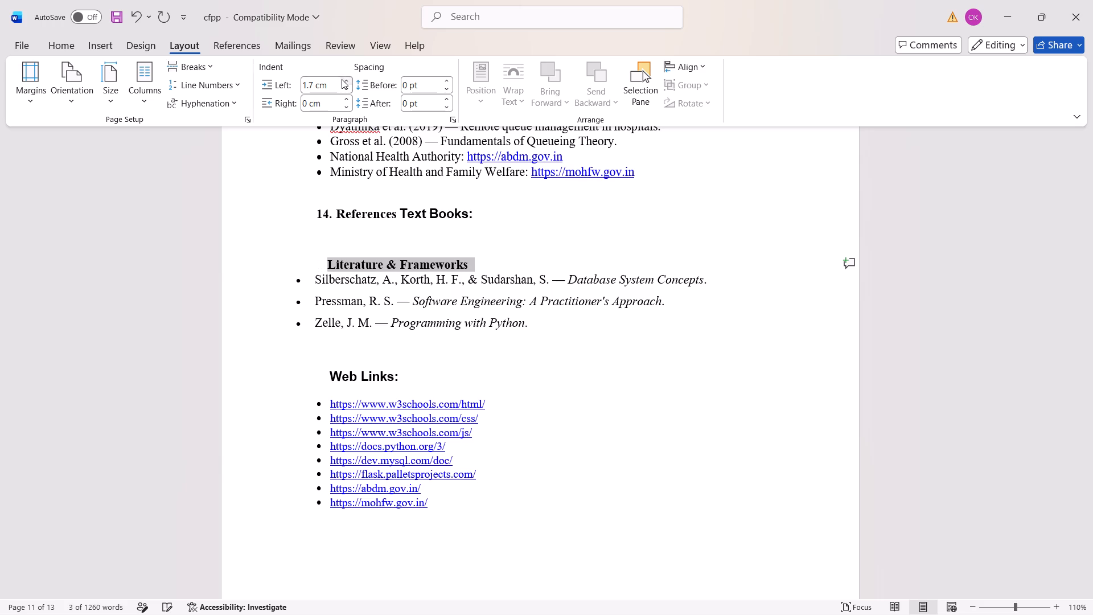
Set the left indent of the three bulleted entries under Literature & Frameworks to 2 cm.
drag(311, 275, 469, 323)
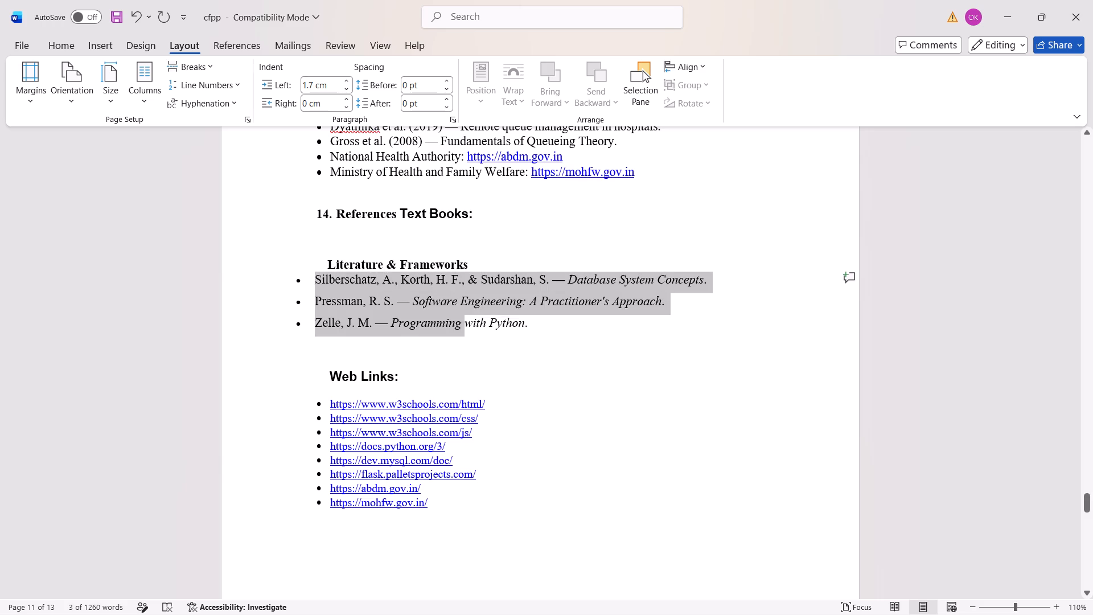
drag(469, 323, 537, 317)
click(346, 84)
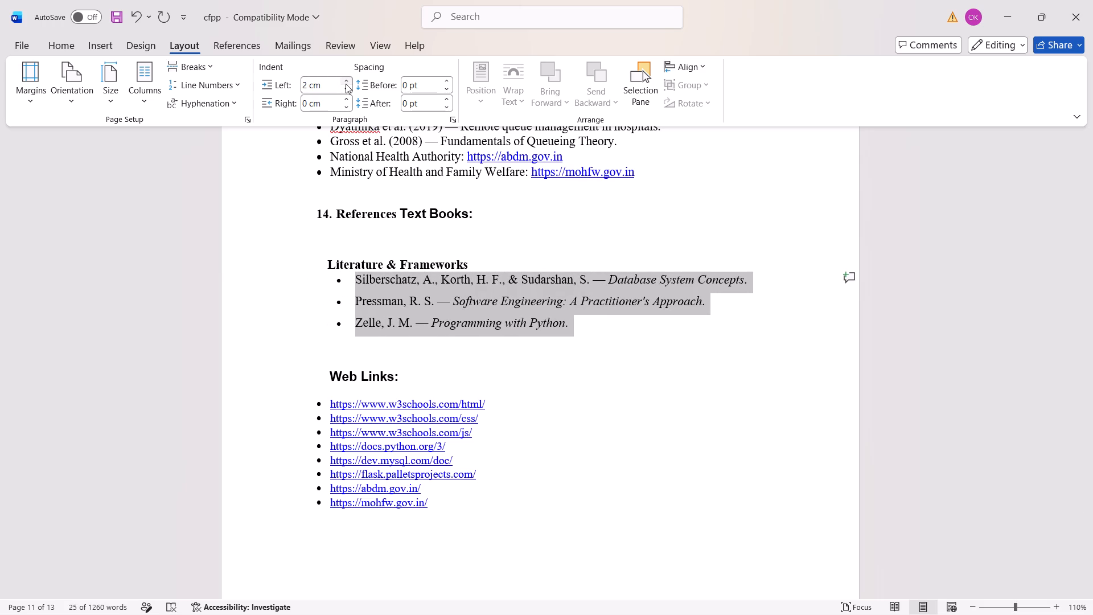
click(303, 302)
Check the Web Links list below the Literature & Frameworks entries.
scroll(423, 424, down, 1)
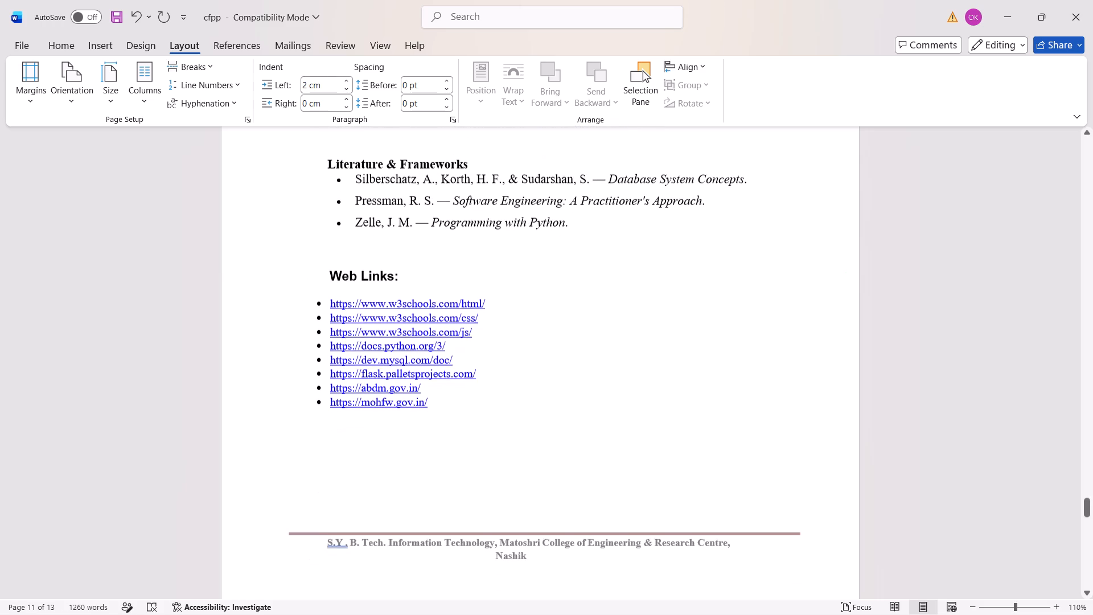
scroll(423, 424, down, 1)
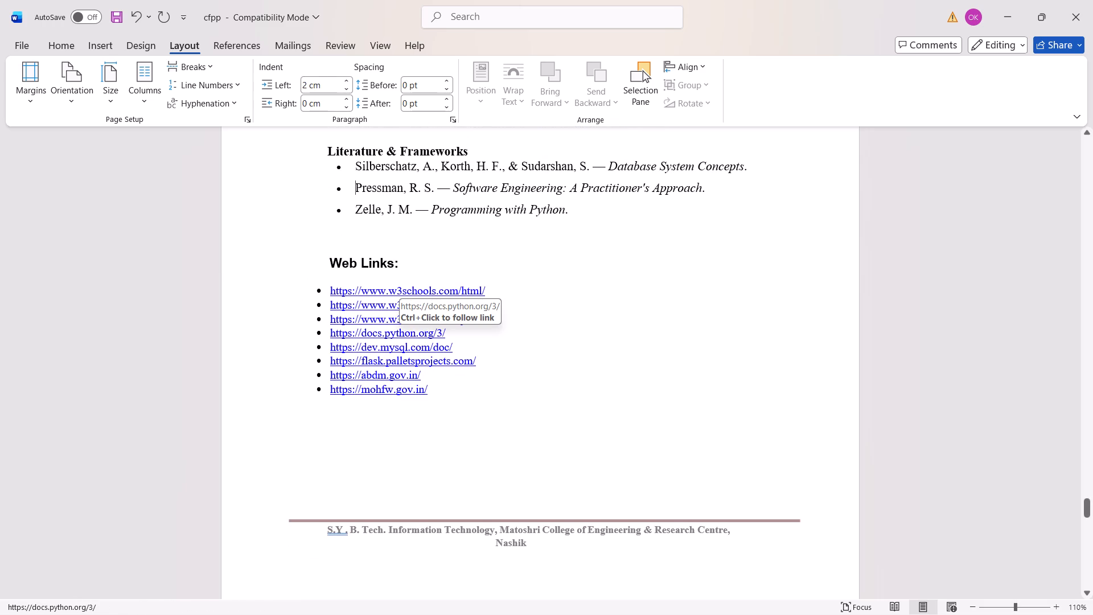
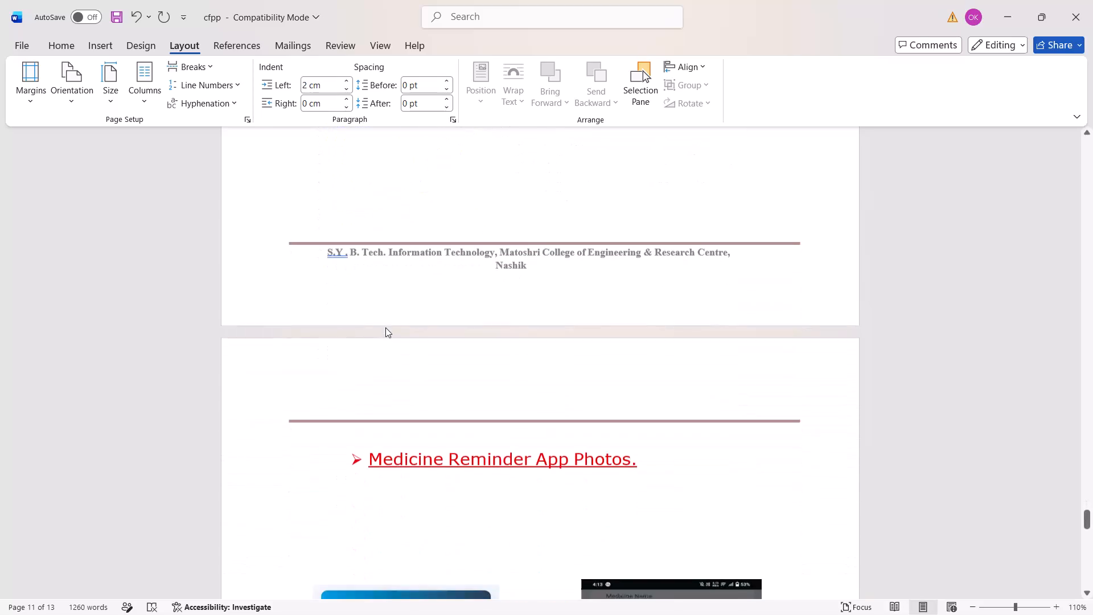
Compare the report's References section and Web Links list with the references and footer text in the browser's AI response.
scroll(385, 327, up, 1)
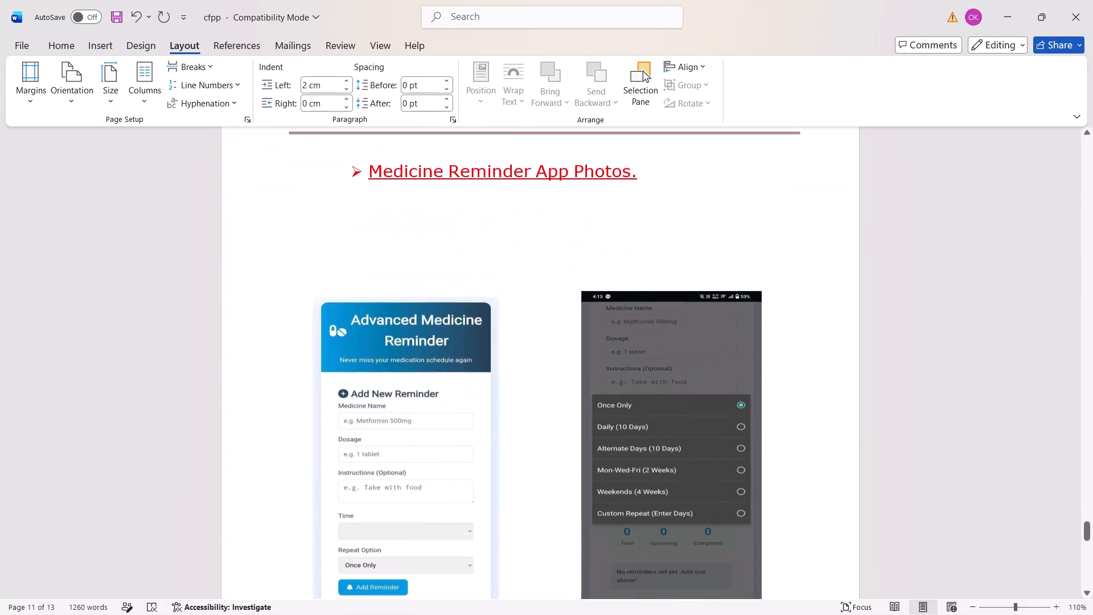
scroll(385, 327, up, 3)
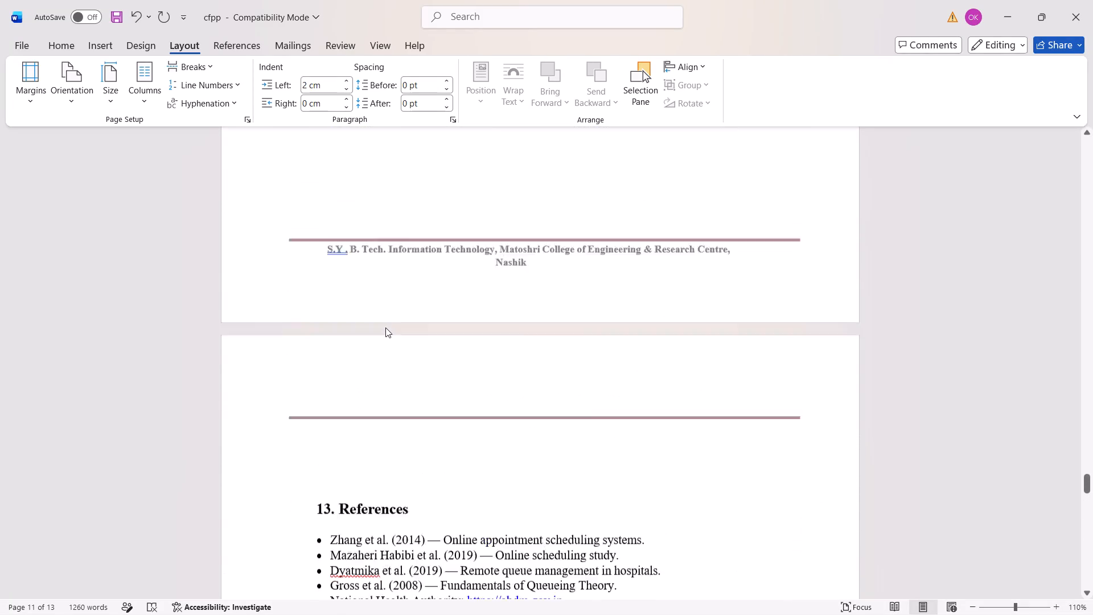
scroll(385, 327, up, 1)
key(alt+Tab)
scroll(385, 327, down, 1)
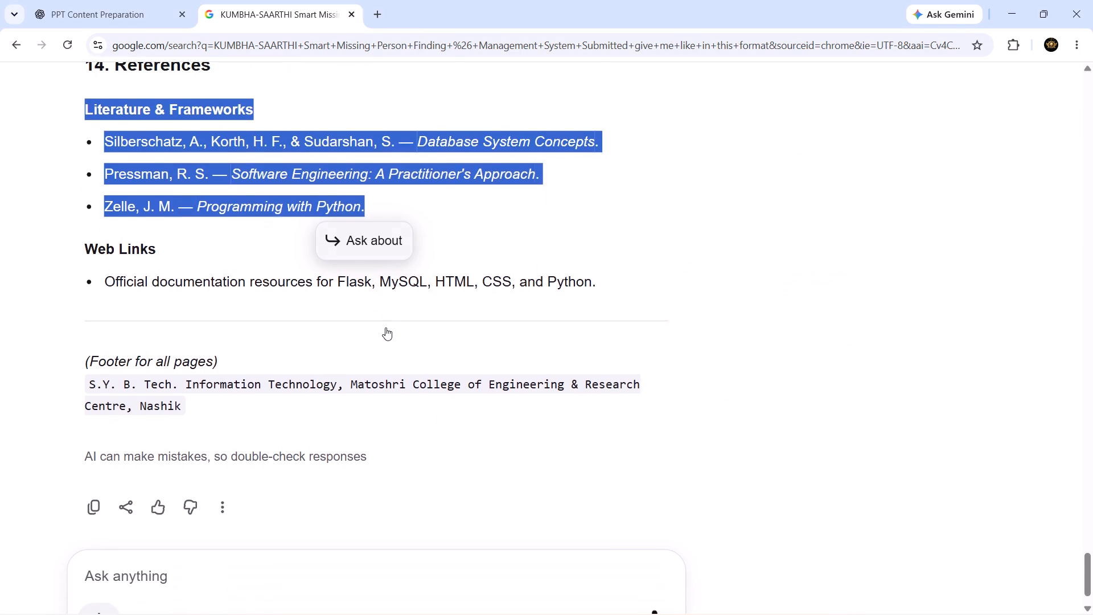
key(alt+Tab)
scroll(385, 327, down, 2)
key(alt+Tab)
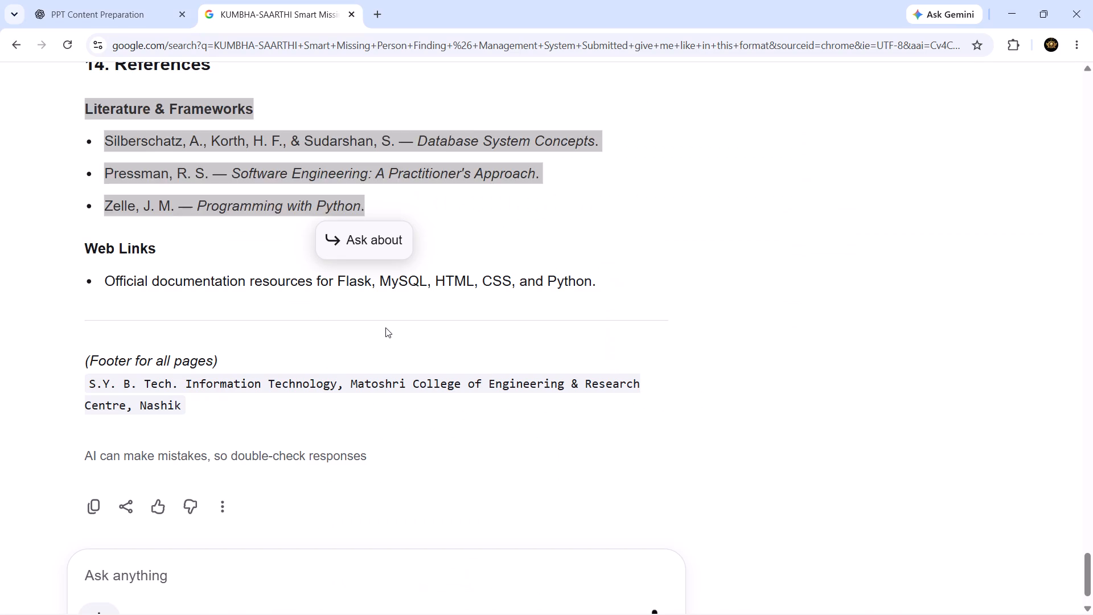
scroll(385, 327, down, 1)
click(385, 327)
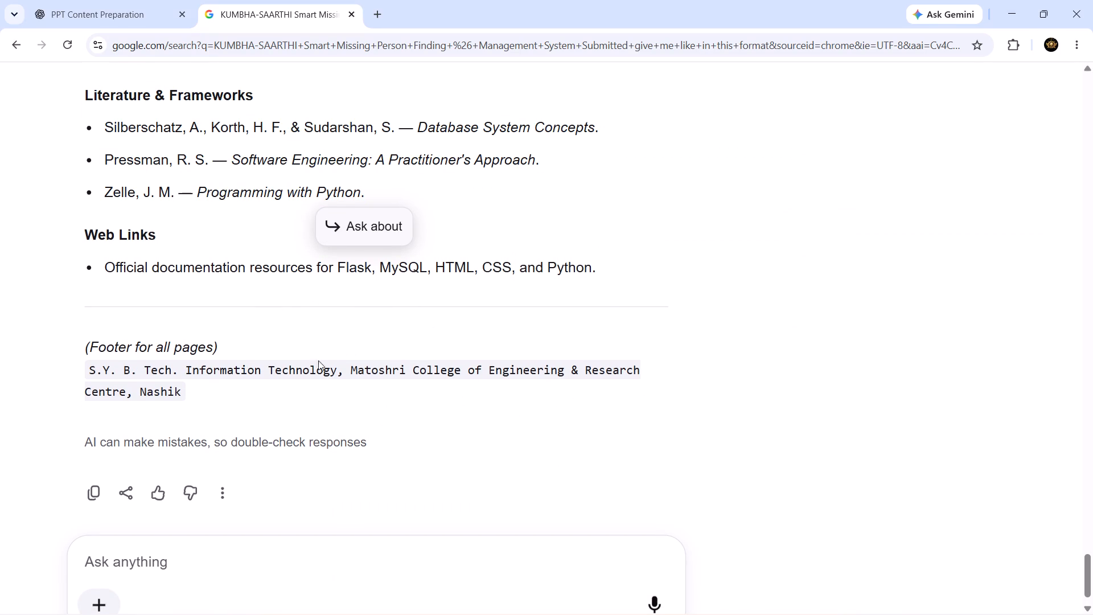
click(254, 372)
key(alt+Tab)
scroll(350, 438, down, 2)
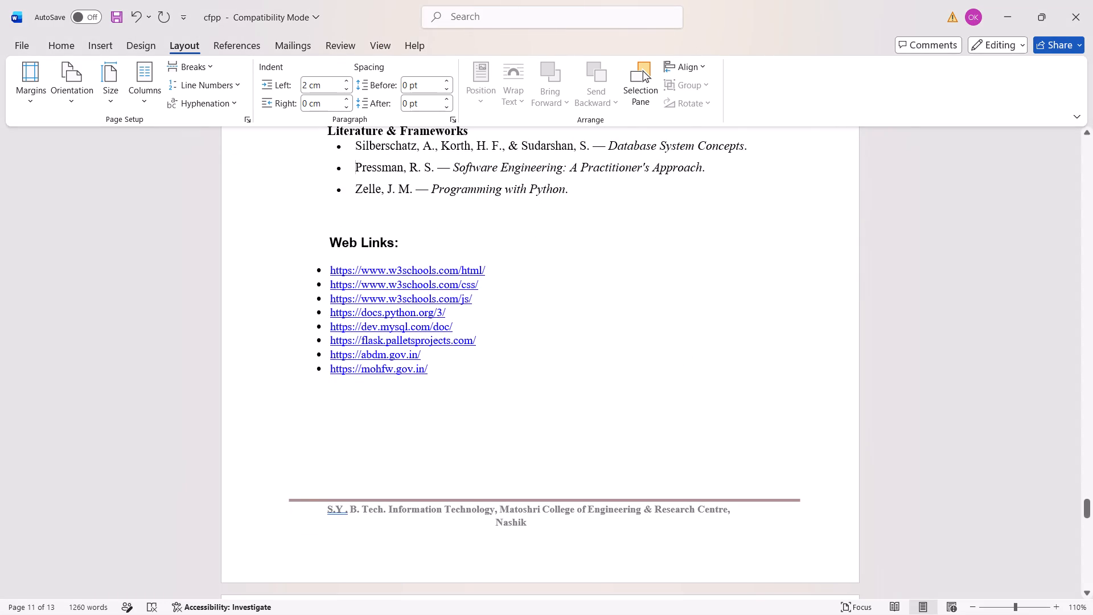
click(381, 284)
Insert an empty line between the "Literature & Frameworks" heading and its first bulleted entry.
scroll(469, 316, up, 1)
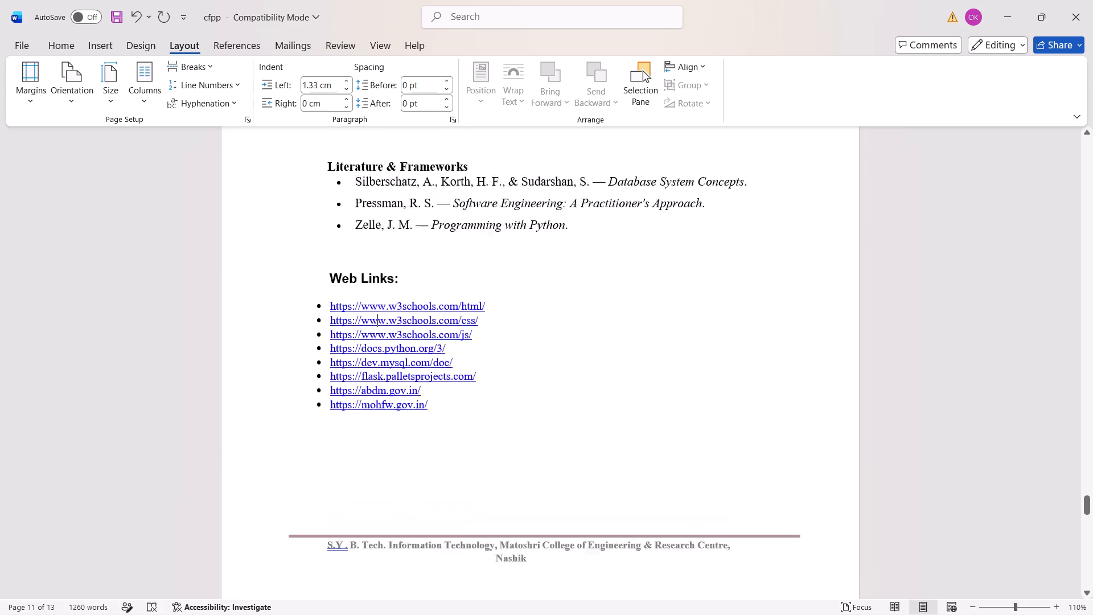
scroll(469, 316, up, 1)
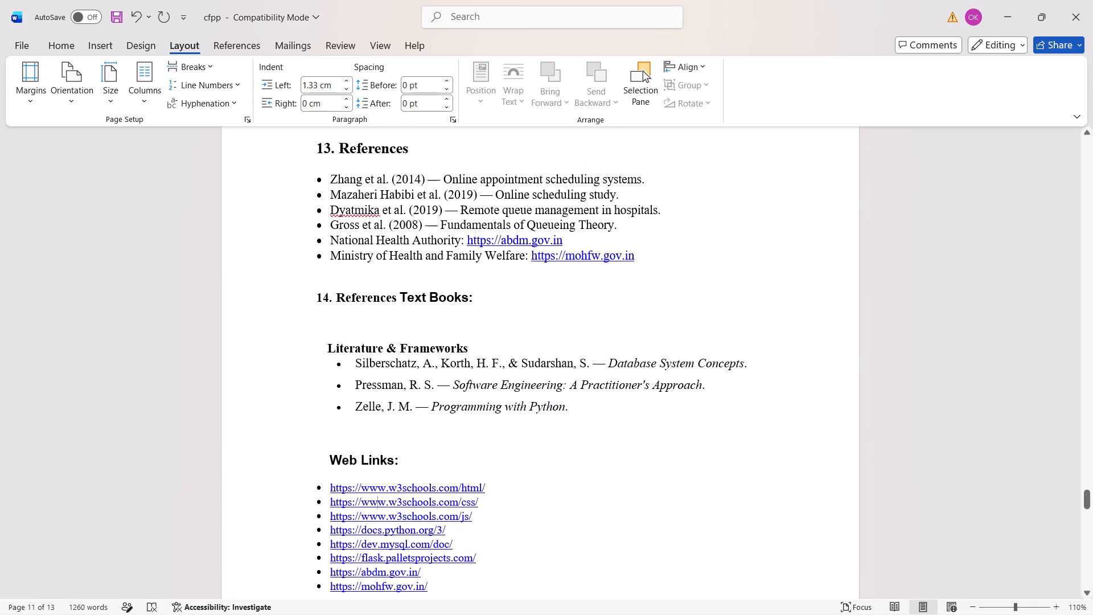
click(474, 349)
key(Return)
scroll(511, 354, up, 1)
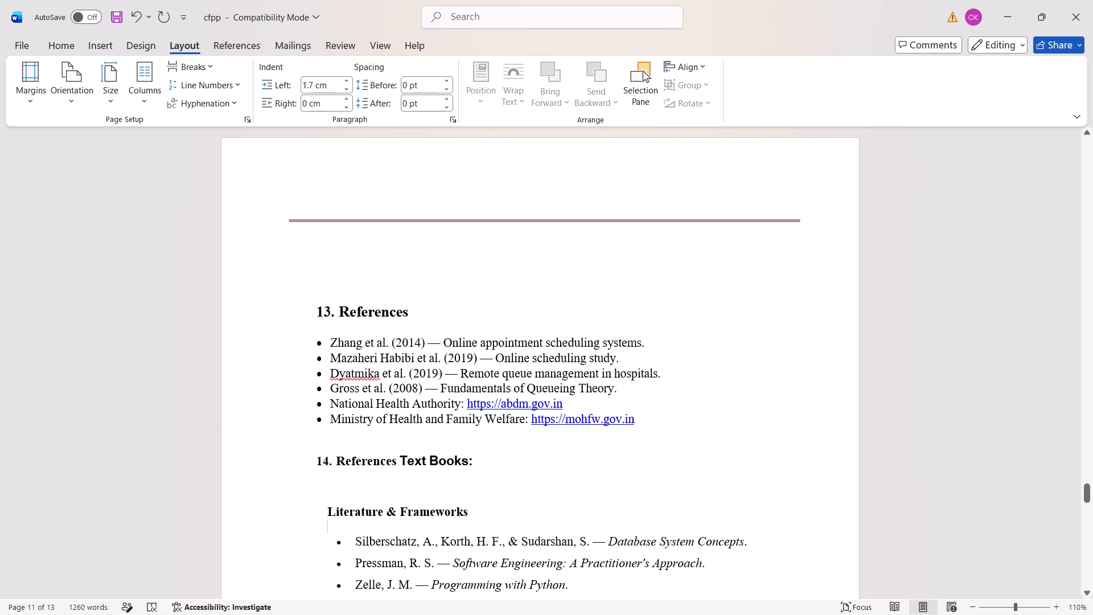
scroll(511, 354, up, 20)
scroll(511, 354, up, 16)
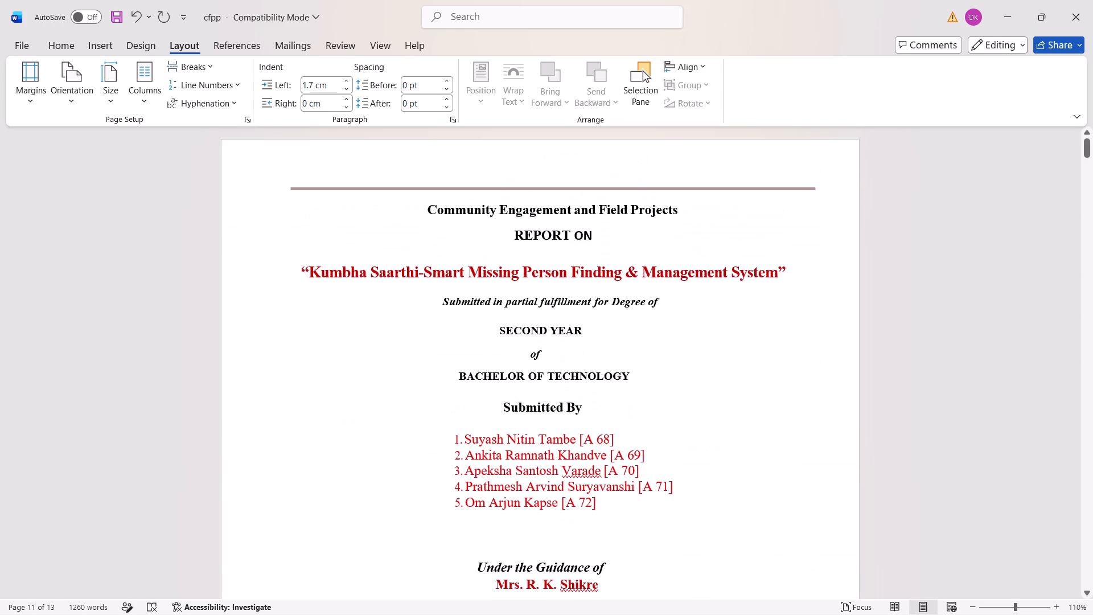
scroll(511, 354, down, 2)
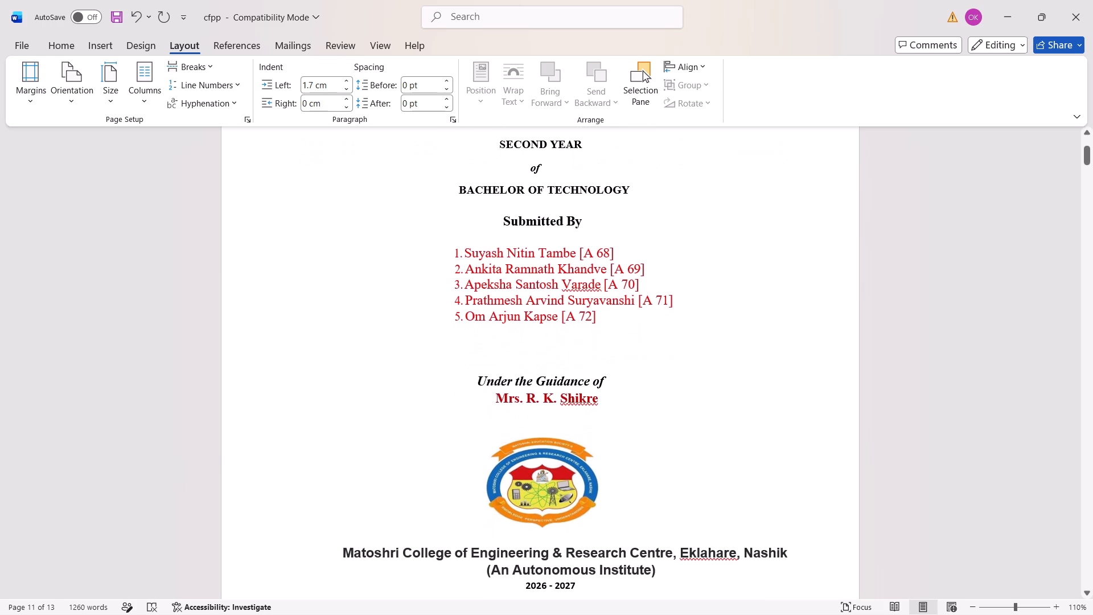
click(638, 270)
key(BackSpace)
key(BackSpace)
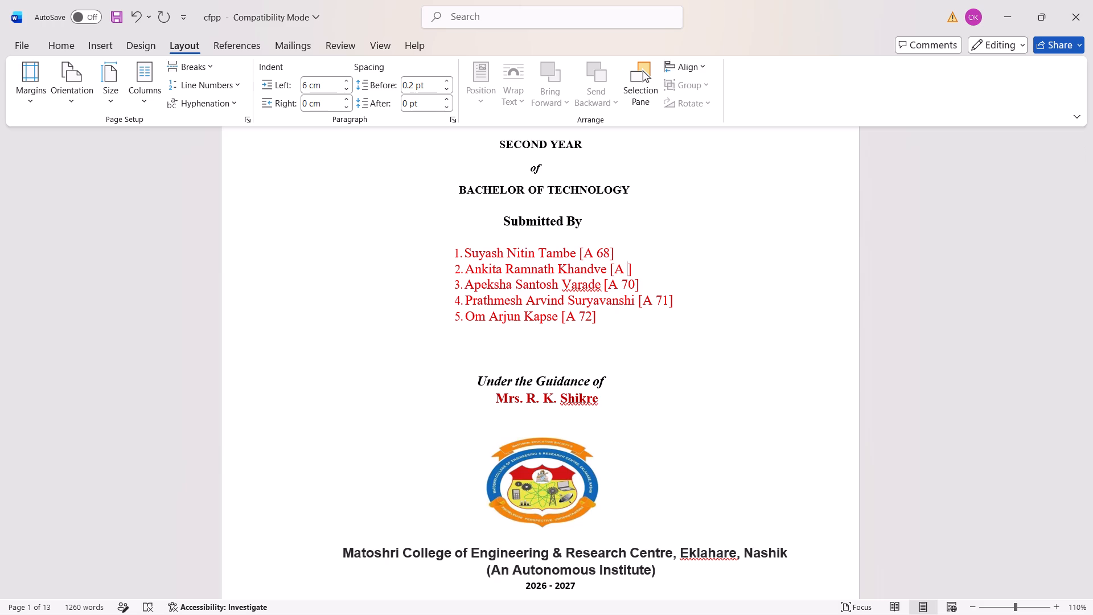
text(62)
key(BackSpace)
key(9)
Replace the third student's name in the title page's Submitted By list with a copy of the second student's name, keeping the roll number.
drag(606, 270, 478, 273)
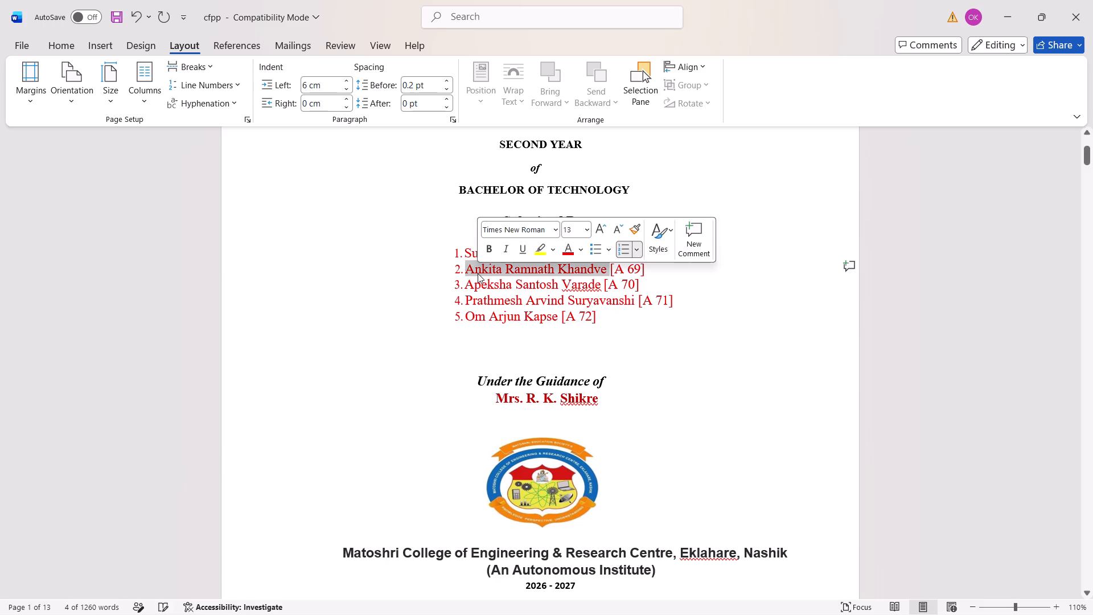
key(ctrl+c)
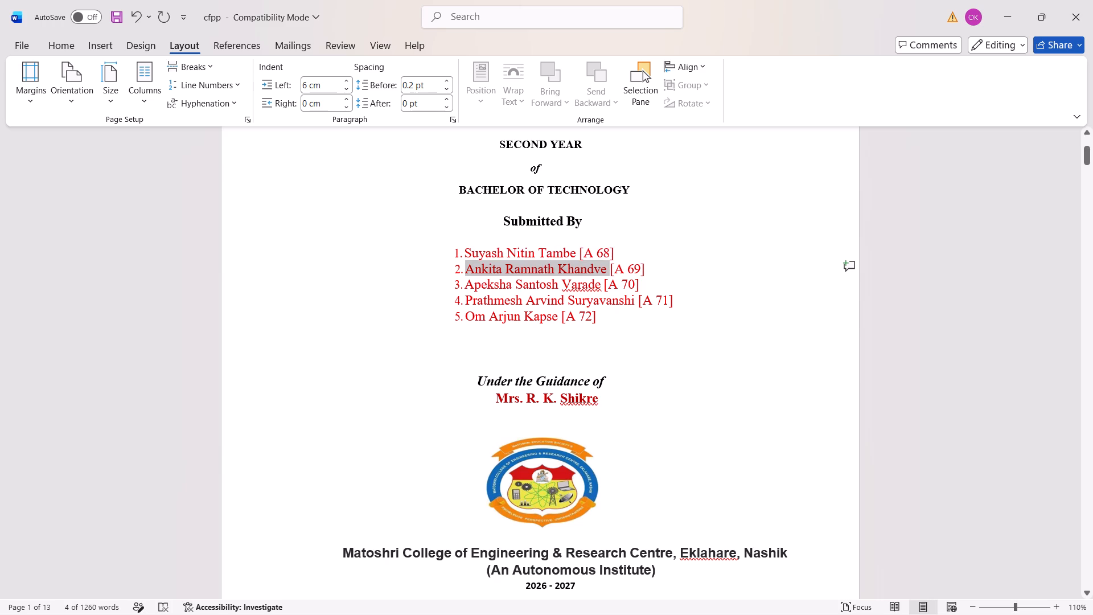
click(606, 284)
click(594, 284)
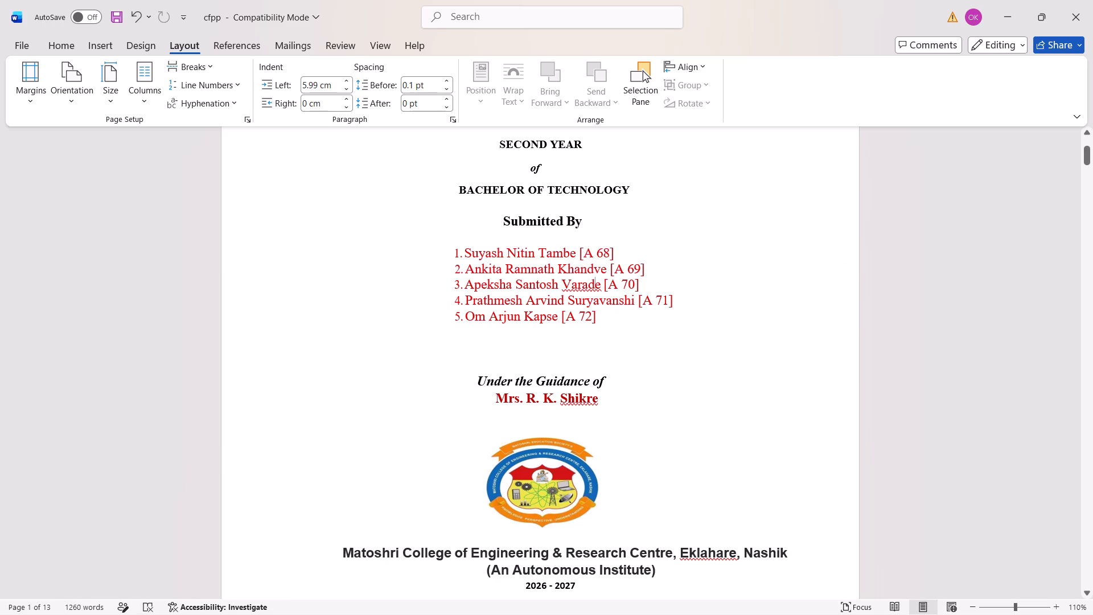
drag(601, 285, 487, 284)
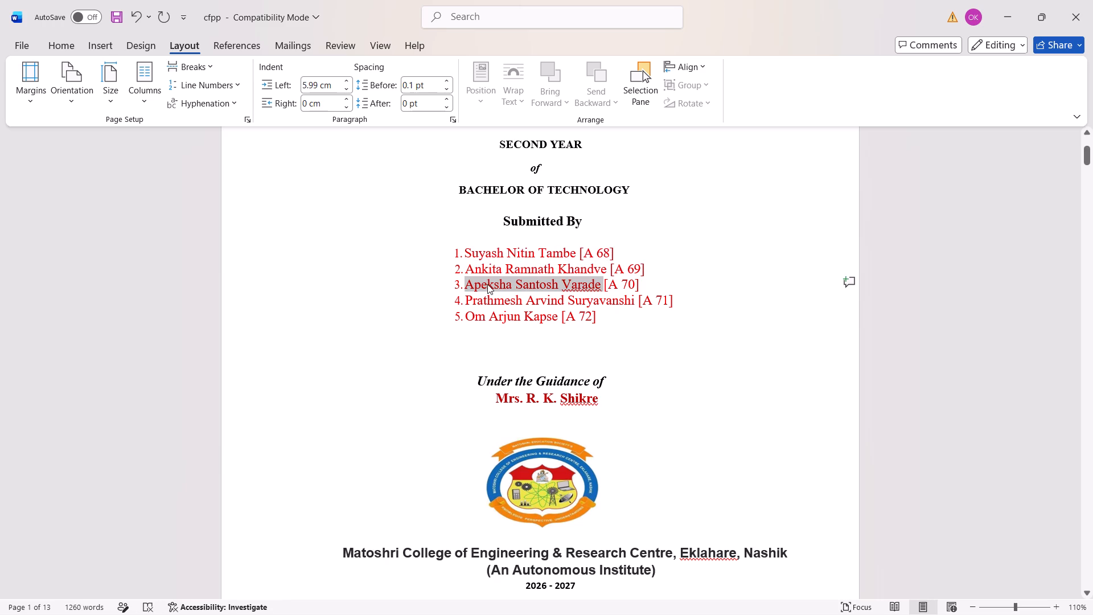
key(ctrl+v)
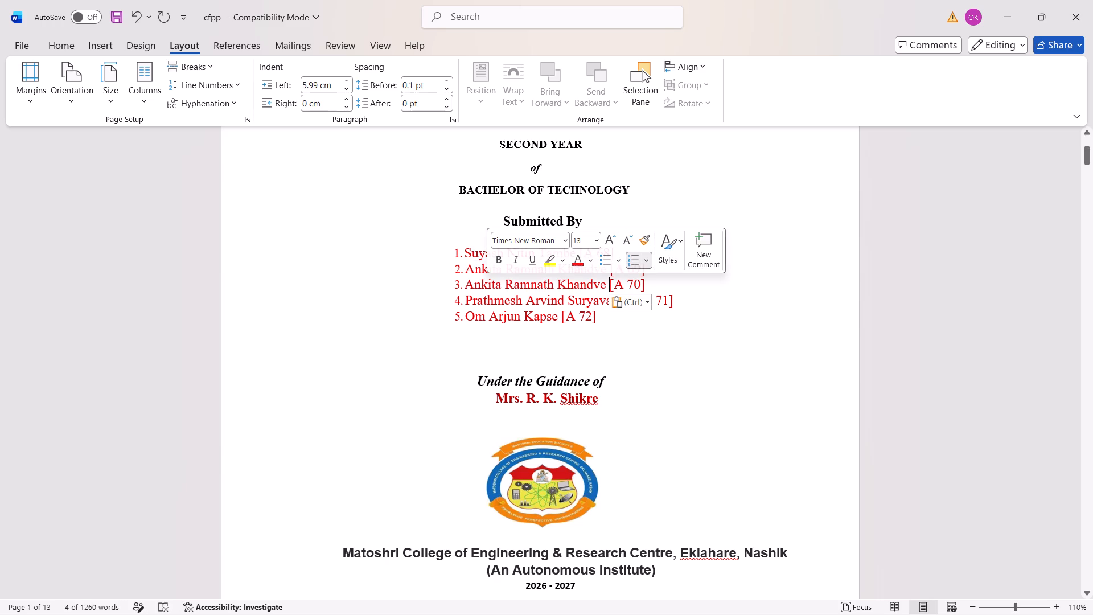
Replace the second student's name in the title page's Submitted By list with the name originally listed third, keeping the roll number.
drag(468, 270, 600, 272)
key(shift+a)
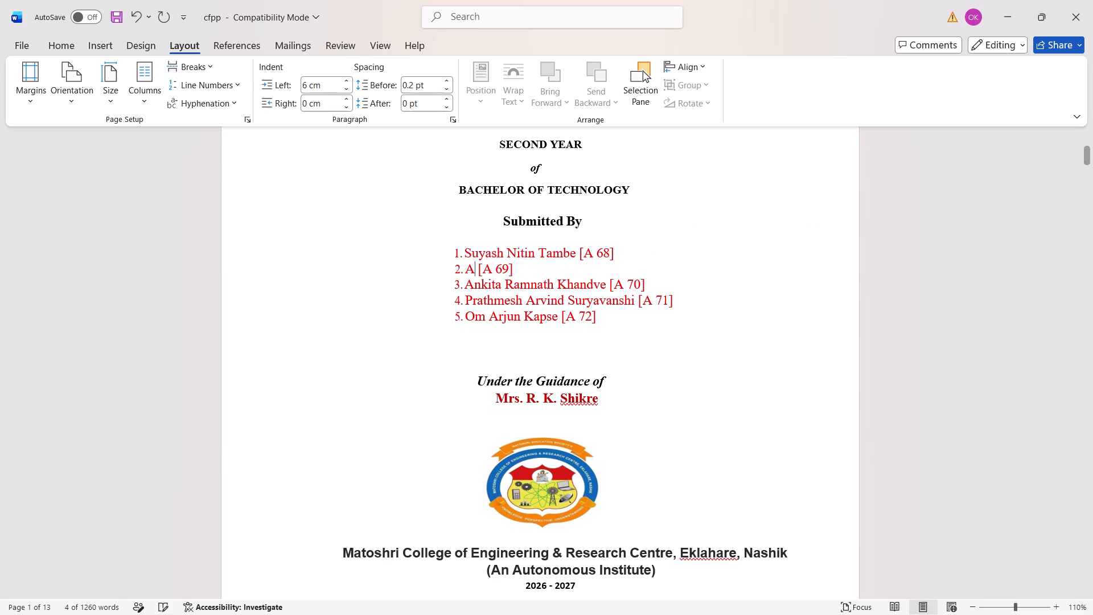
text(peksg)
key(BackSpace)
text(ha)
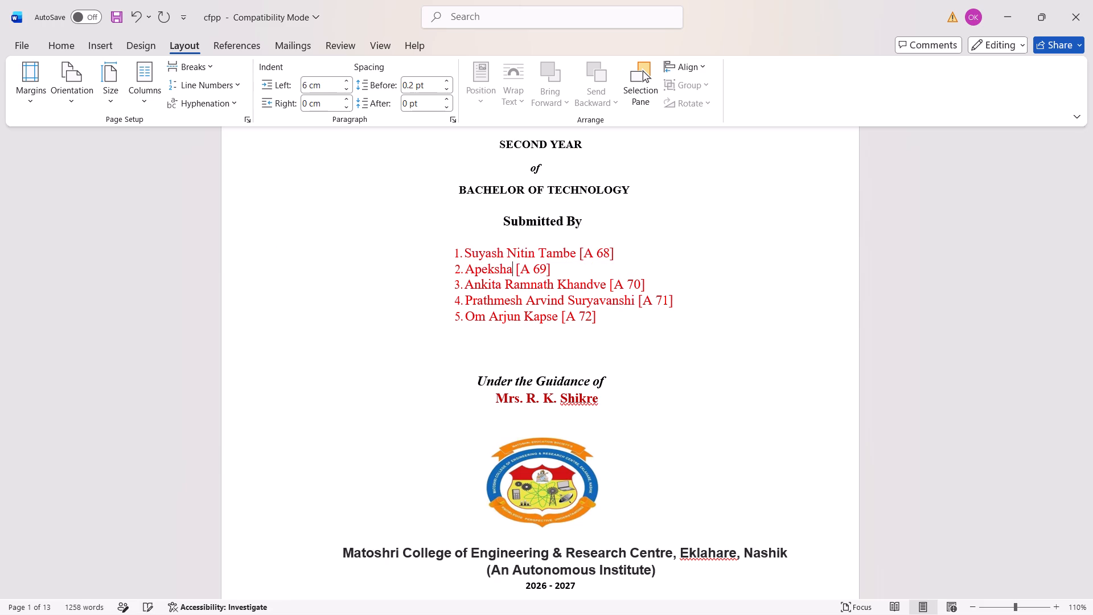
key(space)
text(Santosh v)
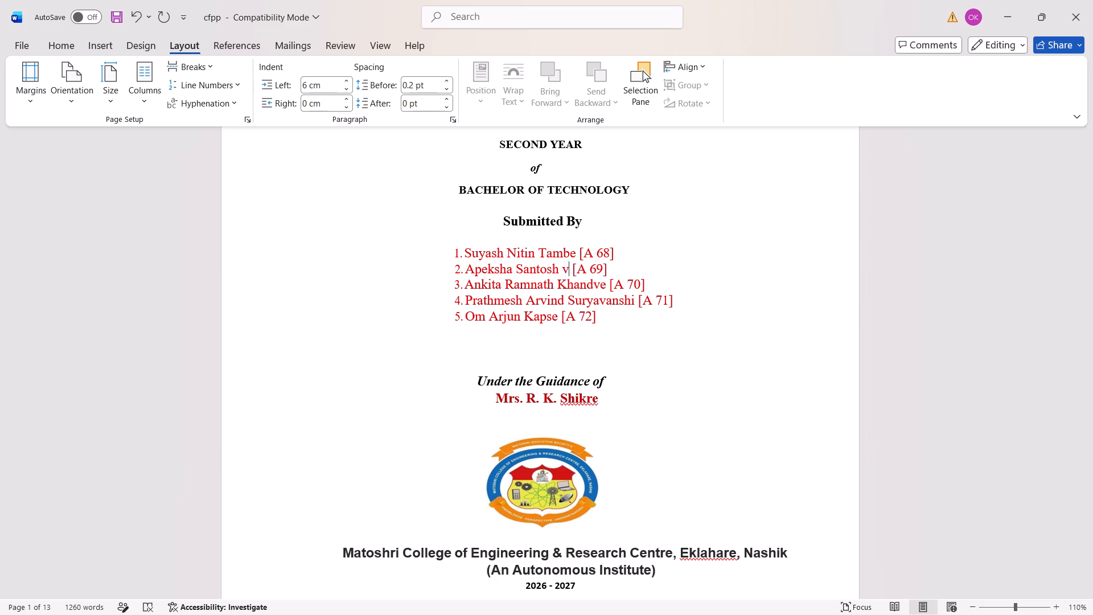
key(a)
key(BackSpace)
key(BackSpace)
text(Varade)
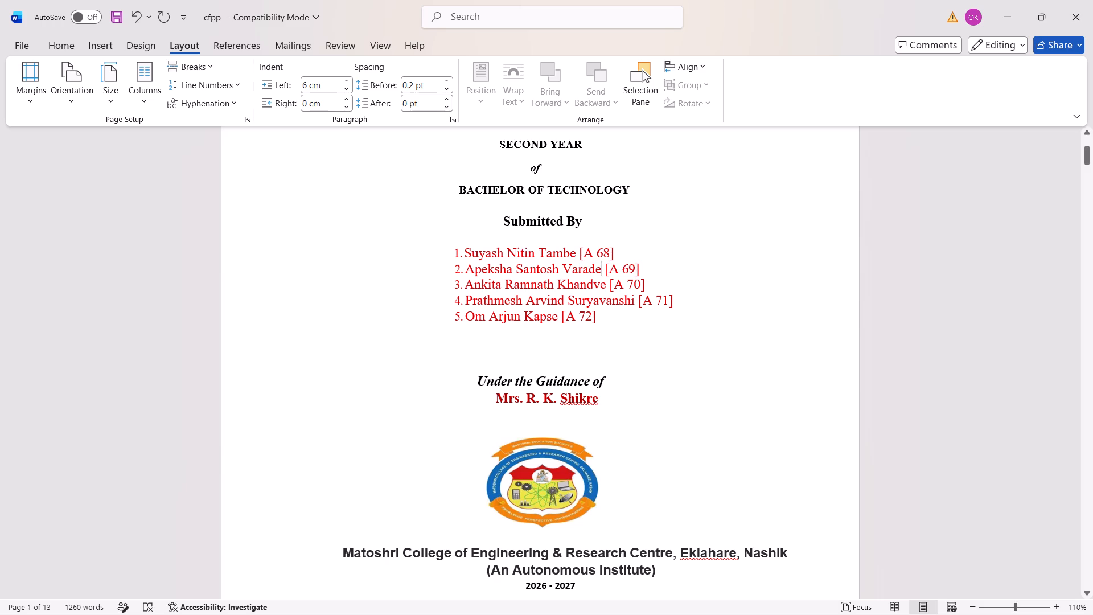
Copy the second student's name in the certificate page's list, and replace it with the third student's name, keeping the roll number.
scroll(601, 273, down, 7)
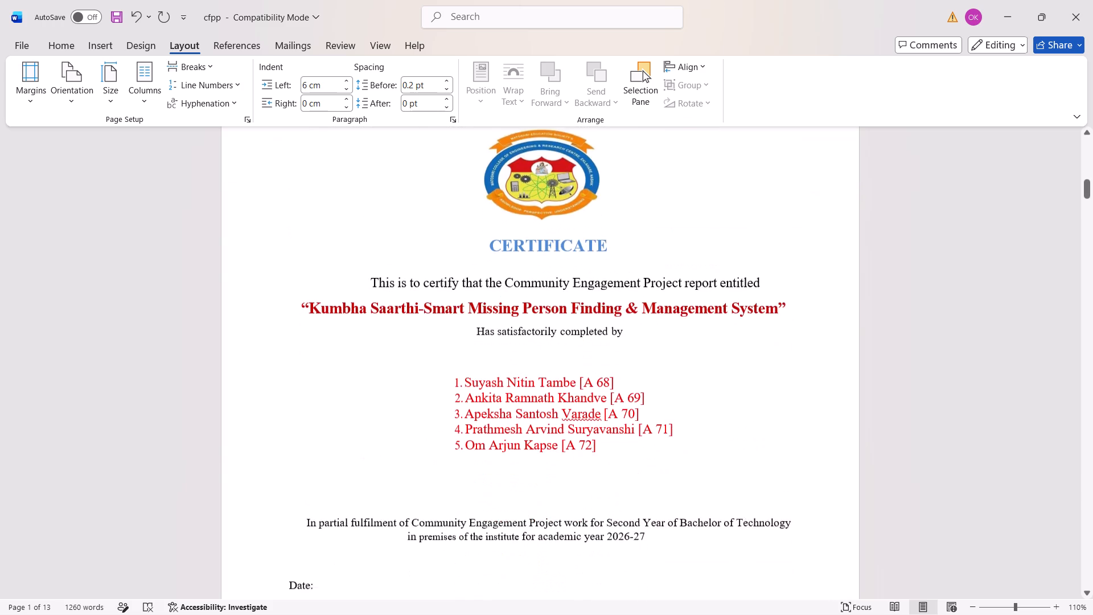
drag(468, 382, 572, 370)
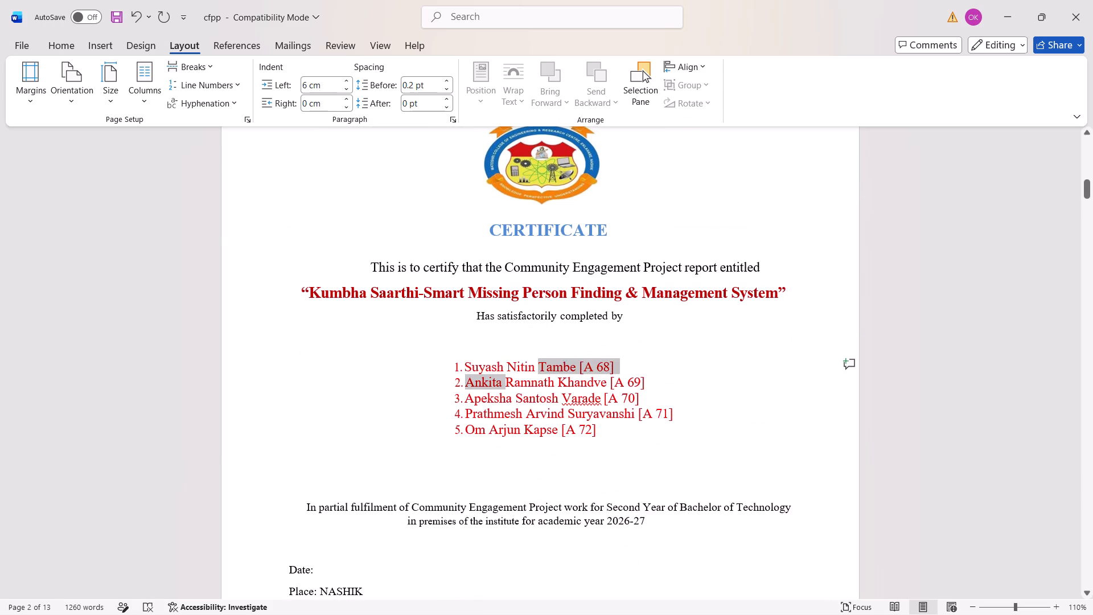
drag(572, 370, 598, 383)
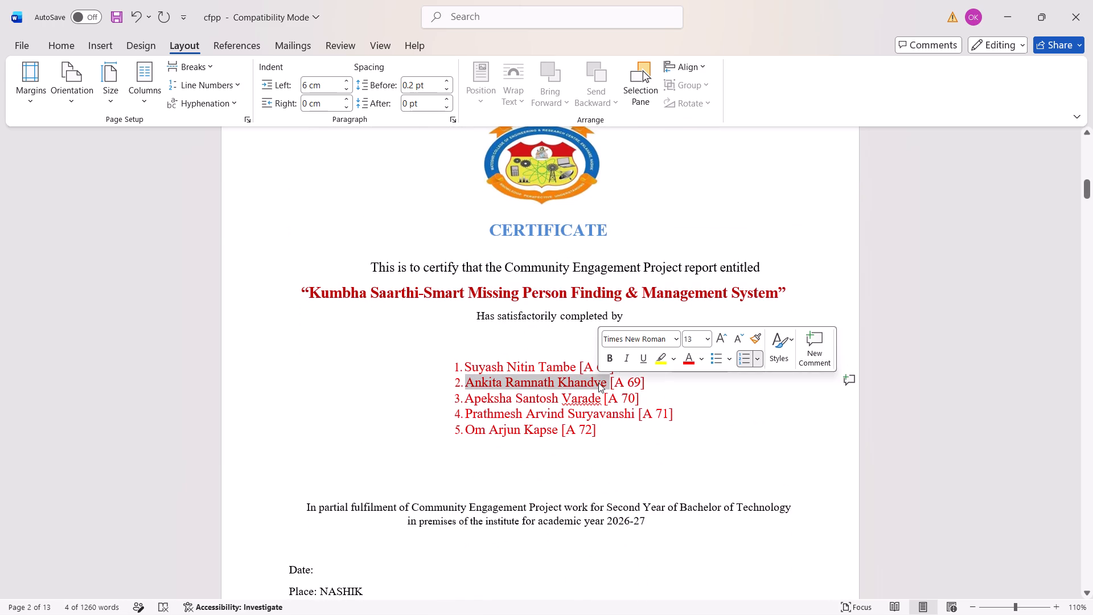
key(ctrl+c)
key(BackSpace)
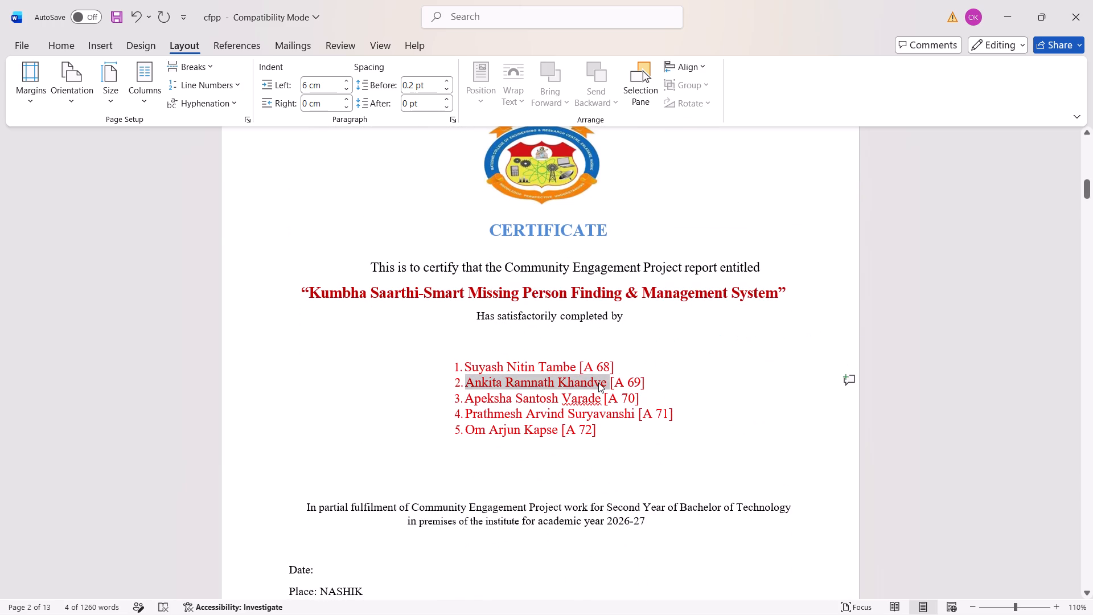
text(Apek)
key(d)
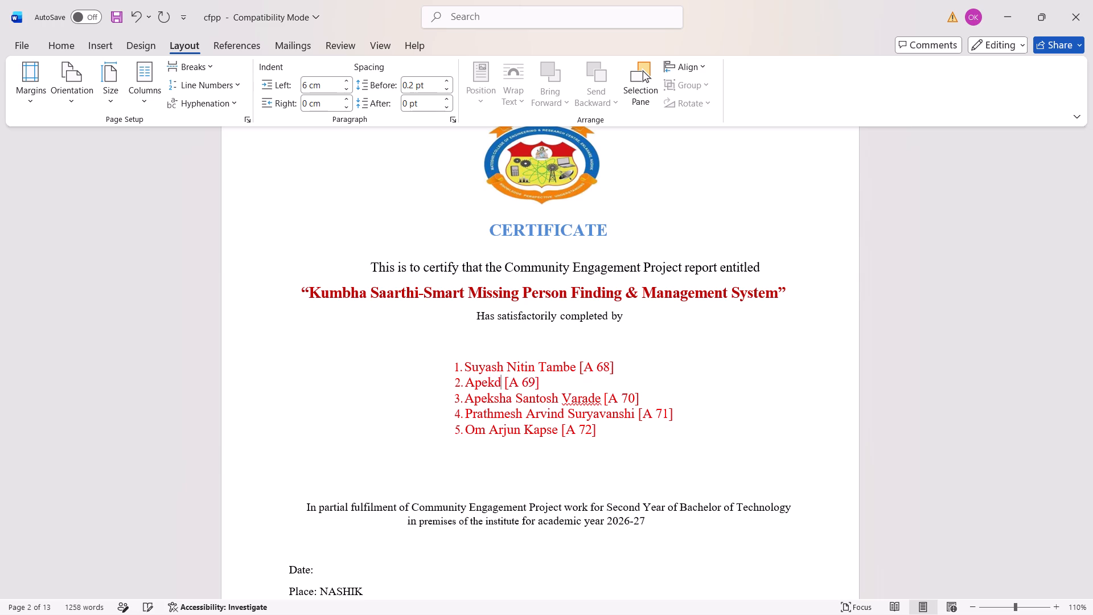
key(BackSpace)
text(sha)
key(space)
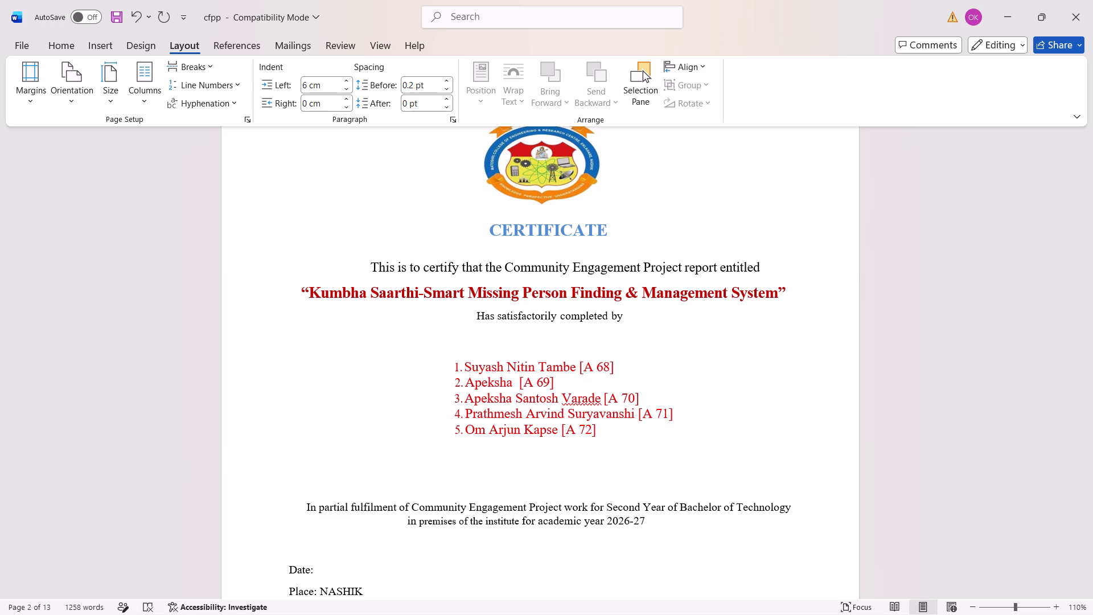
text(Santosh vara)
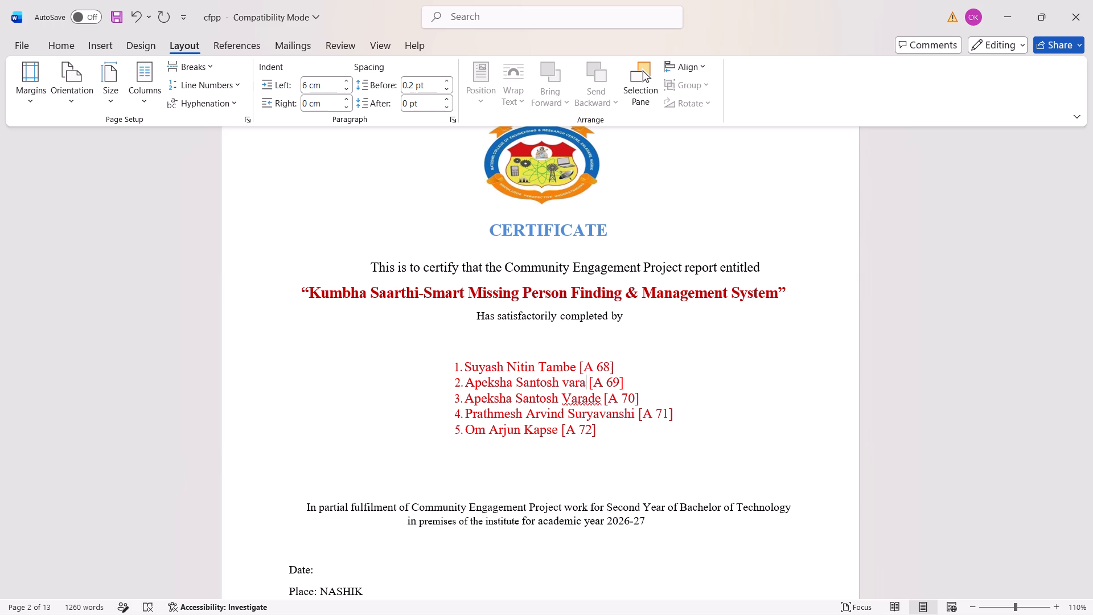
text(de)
click(570, 386)
key(BackSpace)
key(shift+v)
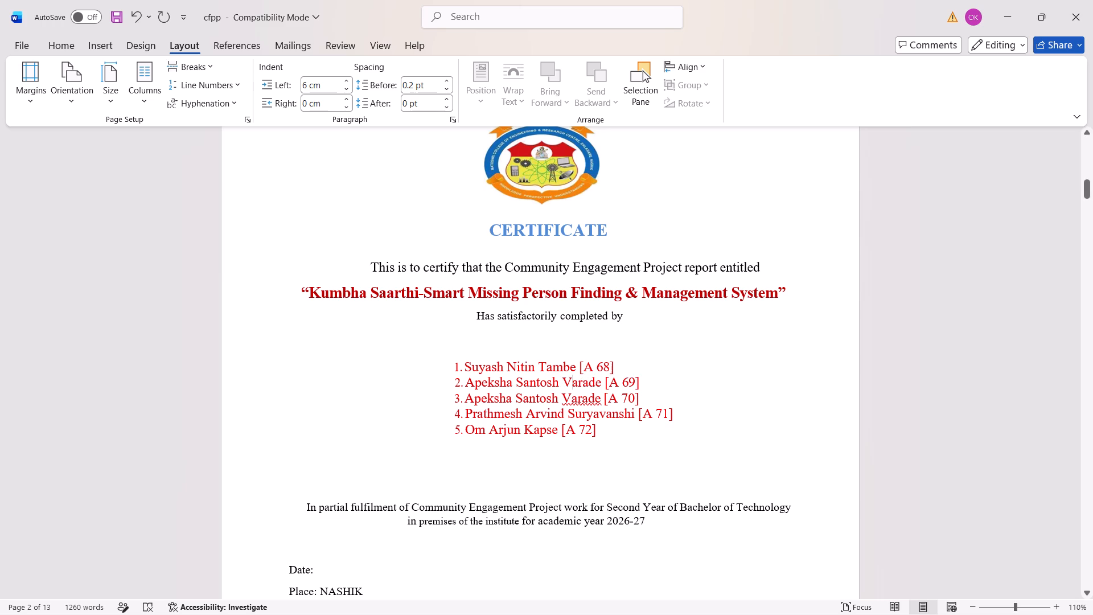
Replace the third student's full name in the certificate page's list with the copied name originally listed second, keeping the roll number.
drag(601, 402, 472, 403)
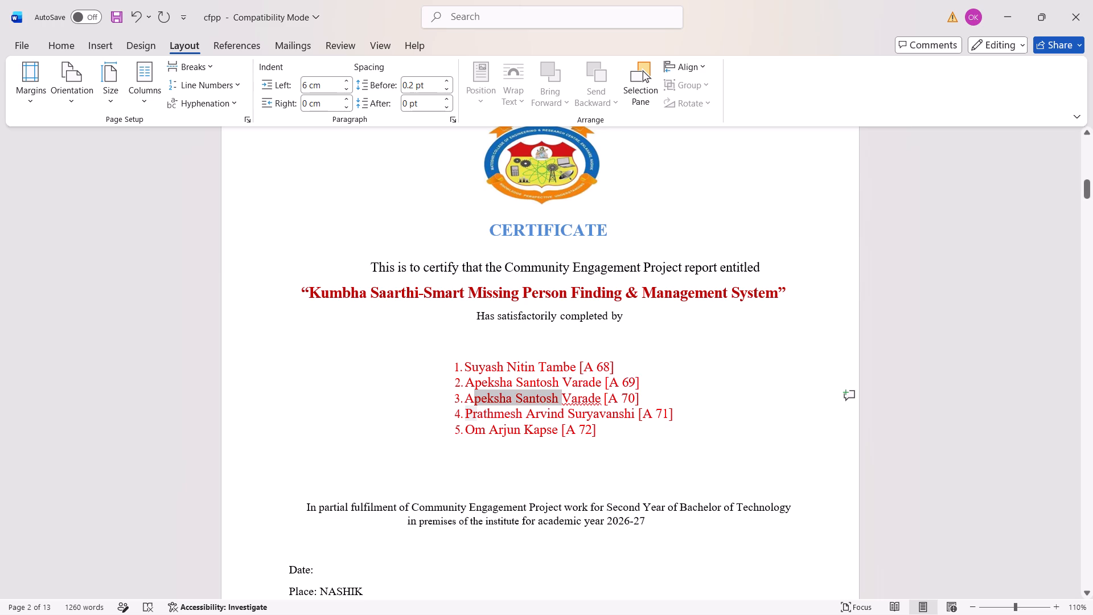
drag(472, 403, 466, 401)
key(ctrl+v)
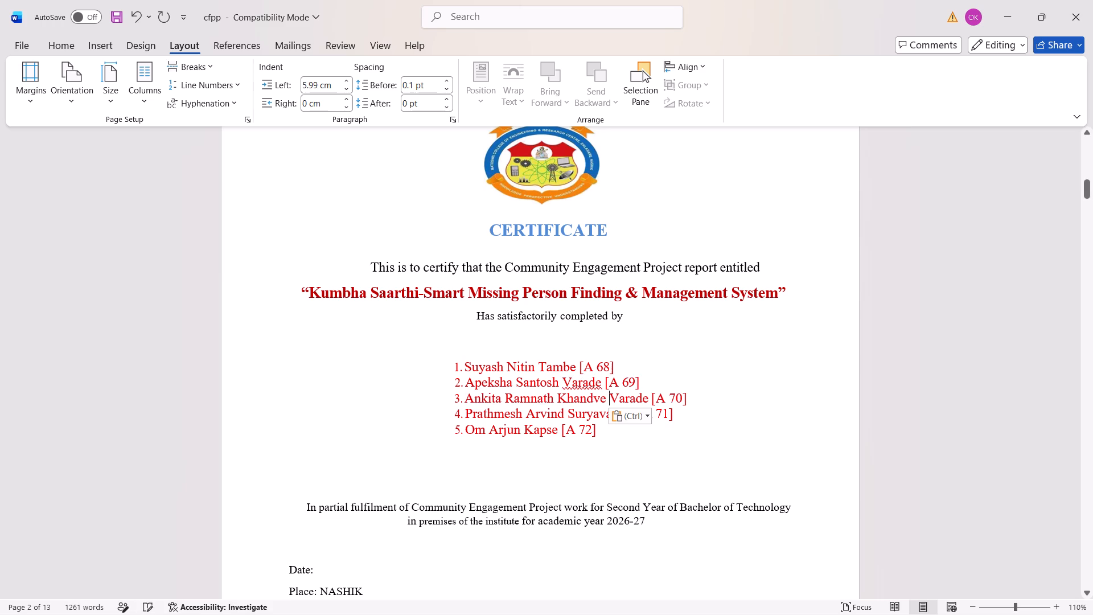
click(646, 396)
key(BackSpace)
key(BackSpace)
key(BackSpace)
key(BackSpace)
key(BackSpace)
key(BackSpace)
key(BackSpace)
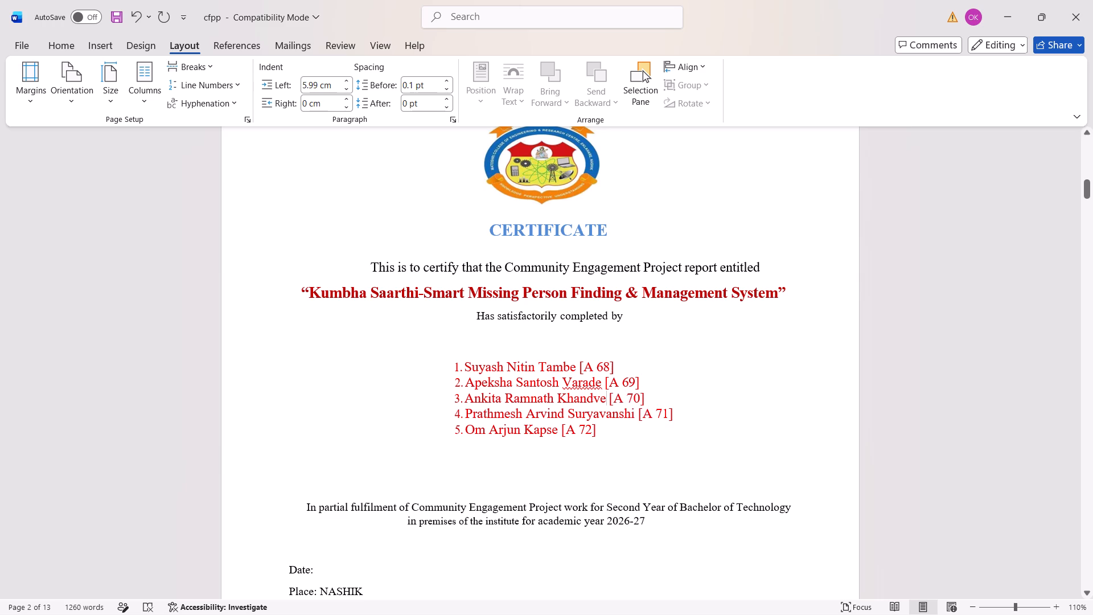
scroll(632, 446, down, 1)
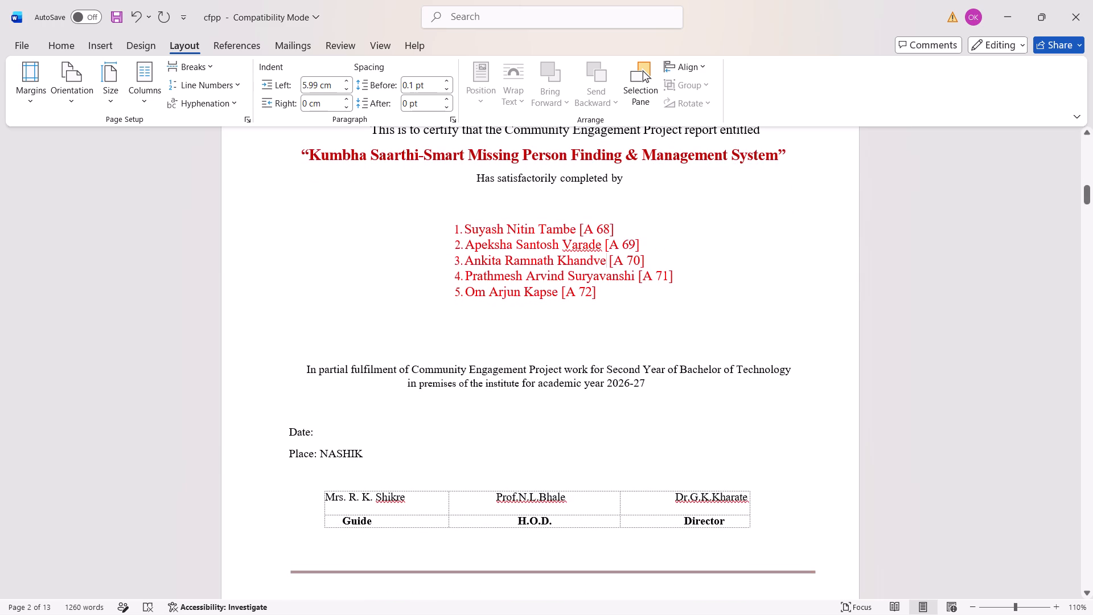
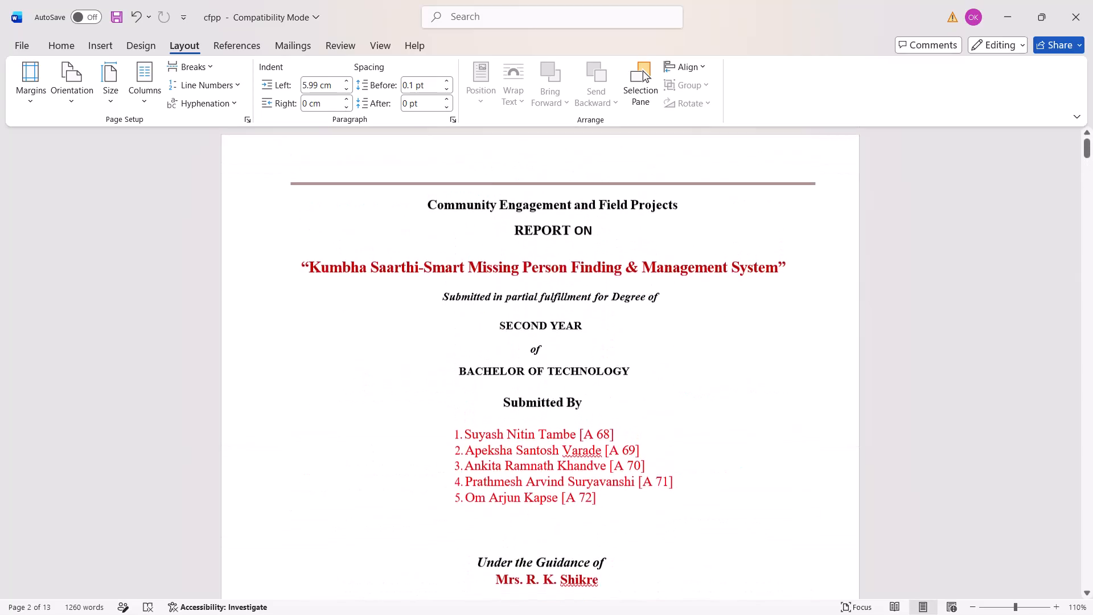
Review the title page, the certificate page with its student list and signature table, and the Content table.
scroll(632, 446, down, 2)
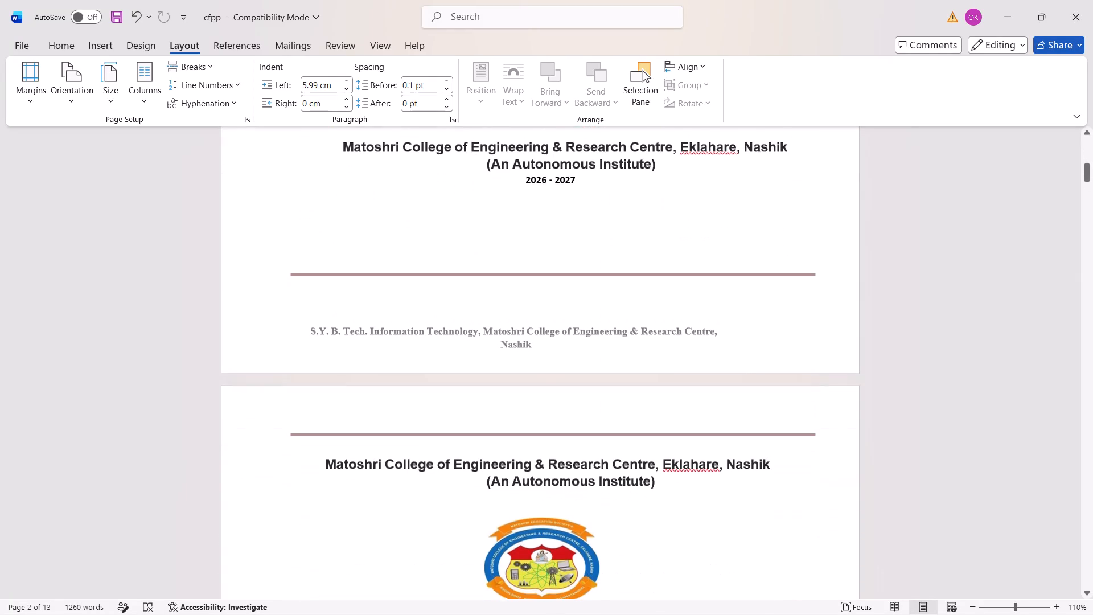
scroll(632, 446, down, 1)
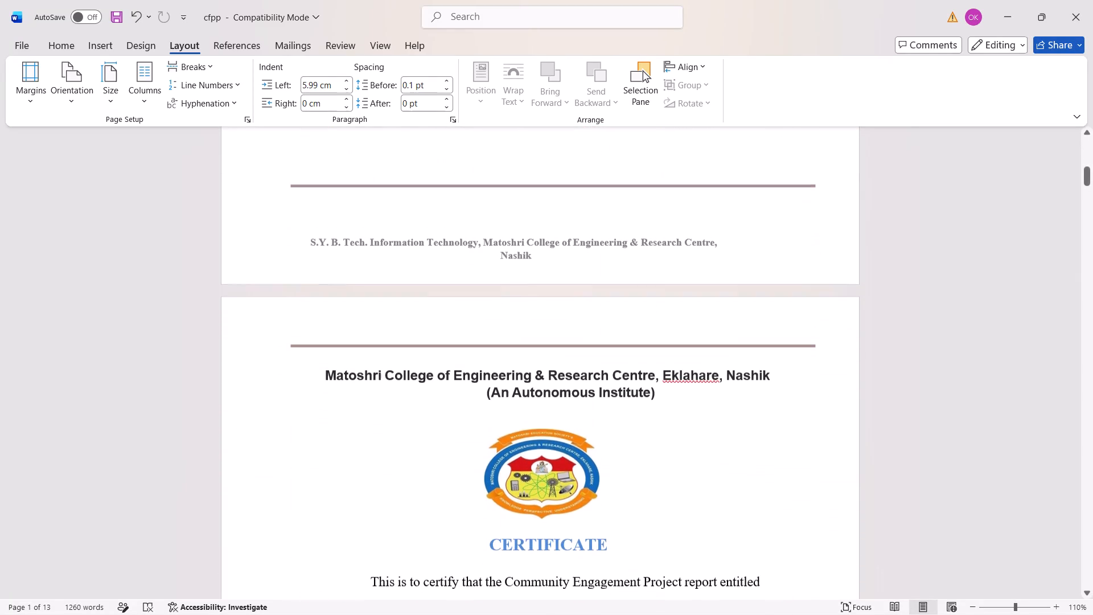
scroll(632, 446, down, 2)
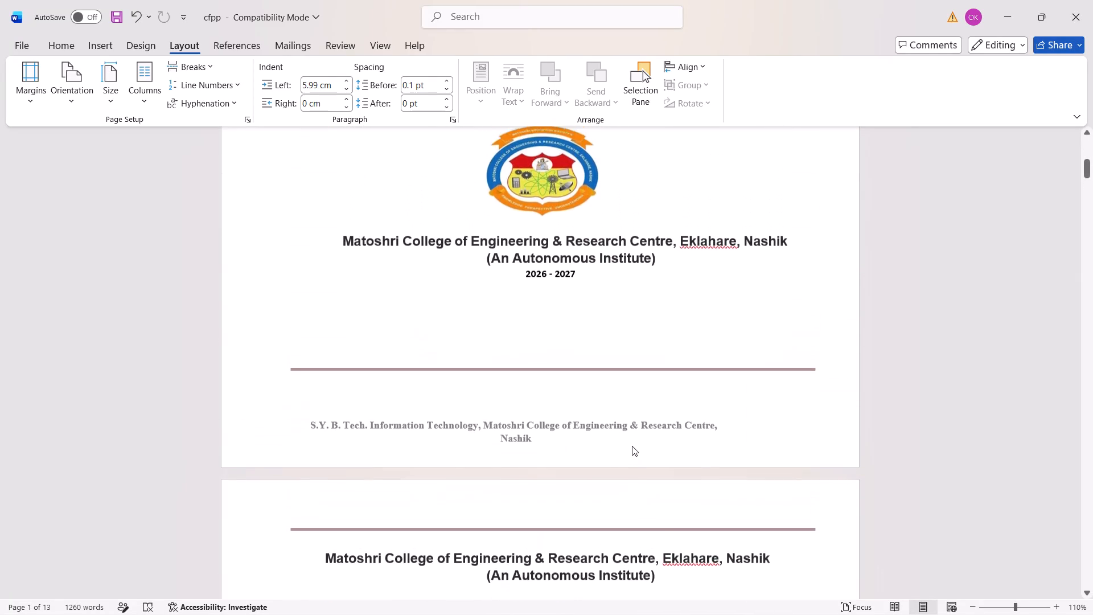
scroll(632, 446, down, 2)
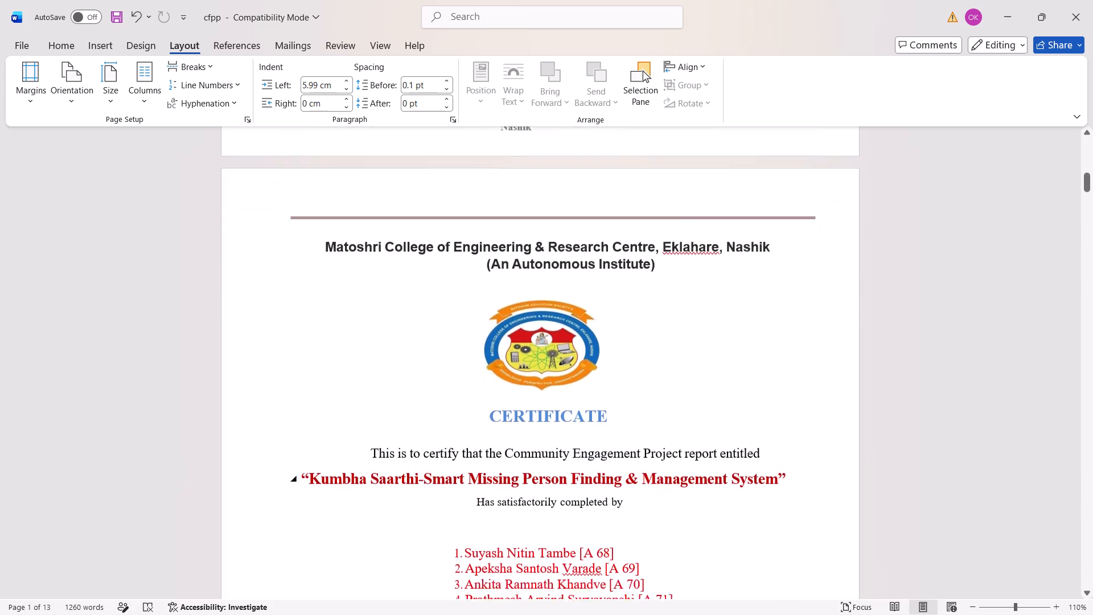
scroll(632, 446, down, 2)
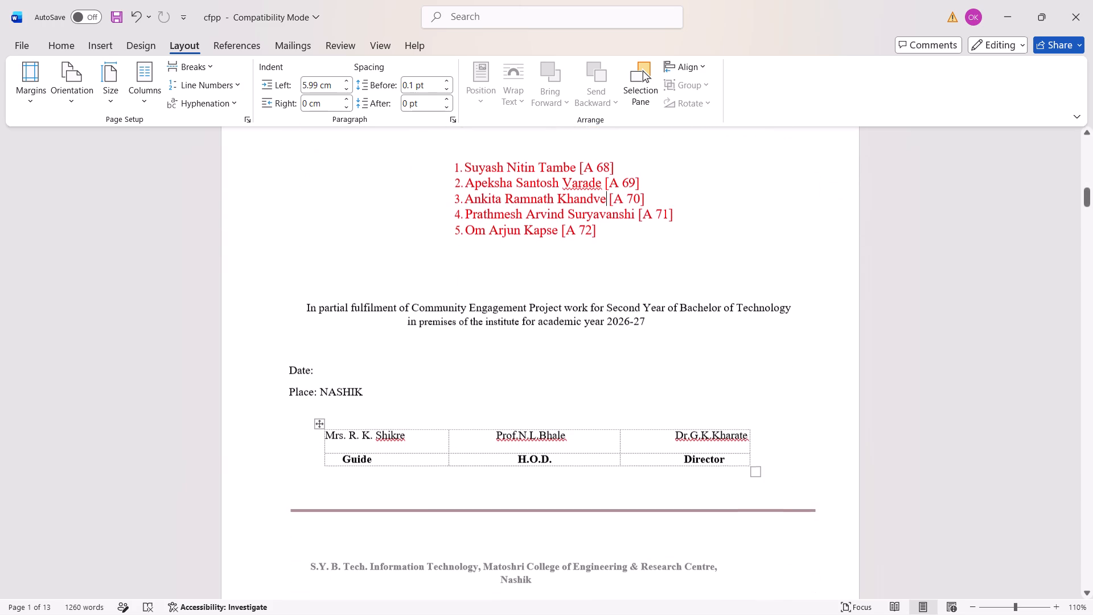
scroll(632, 446, down, 1)
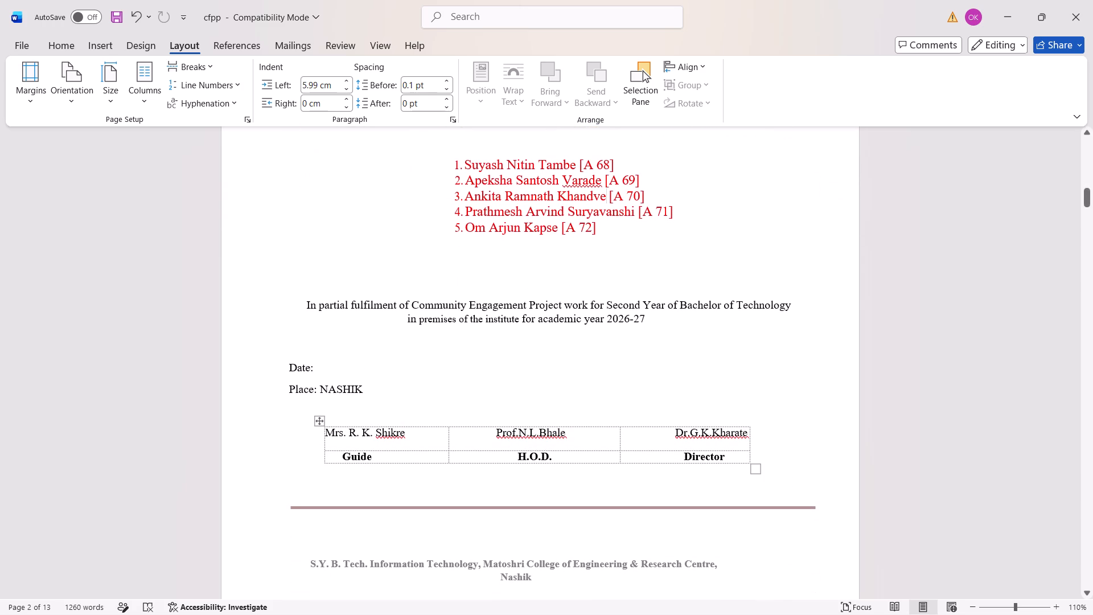
scroll(632, 446, down, 4)
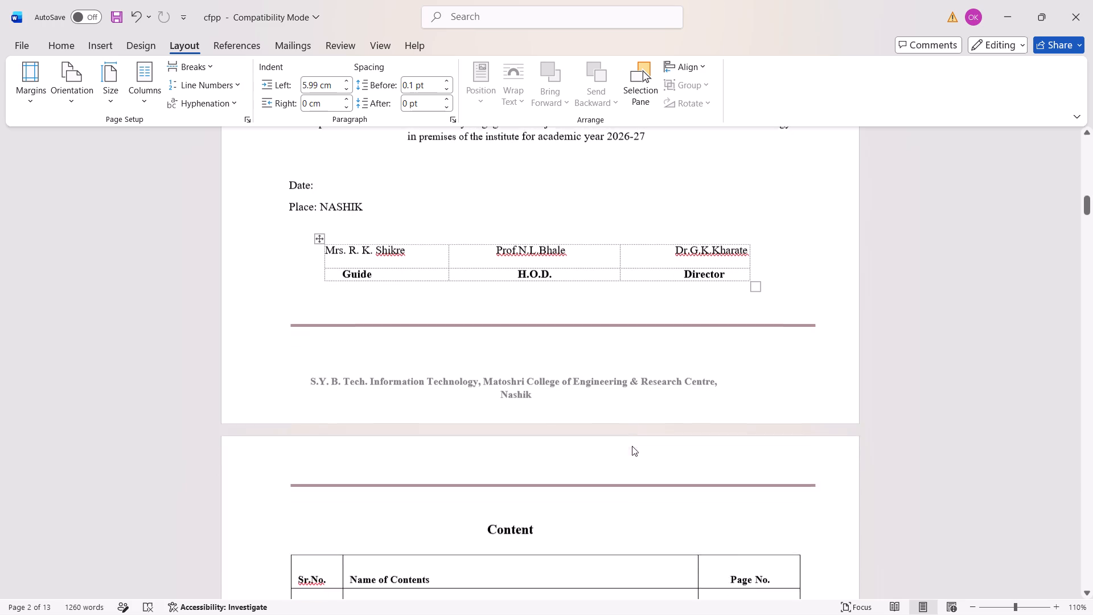
scroll(632, 446, down, 6)
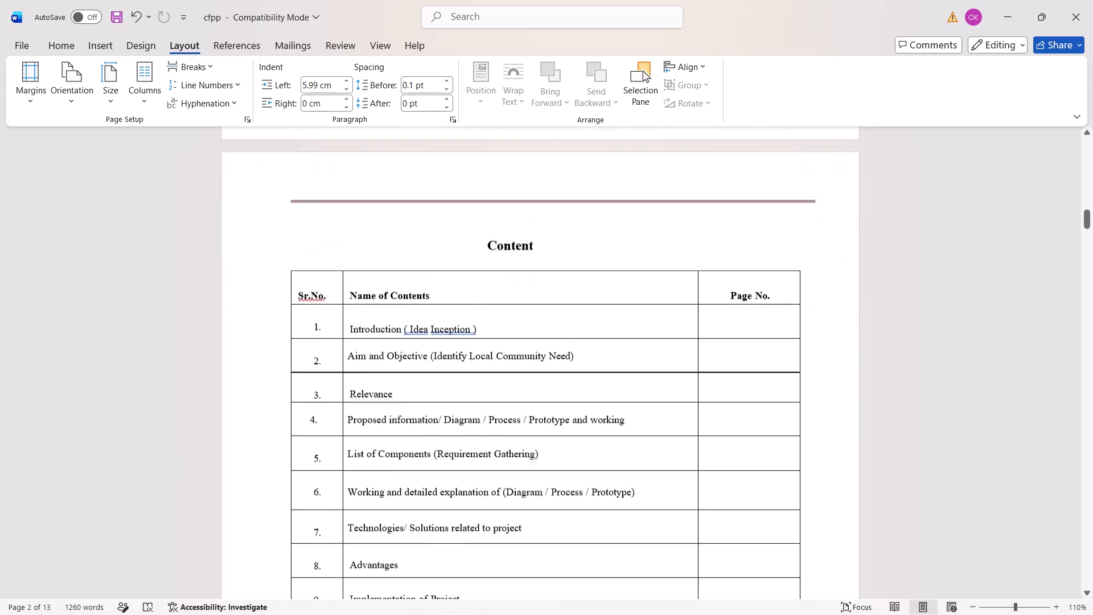
Review the body sections from Introduction, Aim and Objective and Relevance through Proposed information, checking their text and layout.
scroll(632, 446, down, 3)
scroll(632, 446, up, 1)
scroll(632, 446, down, 1)
scroll(632, 446, up, 3)
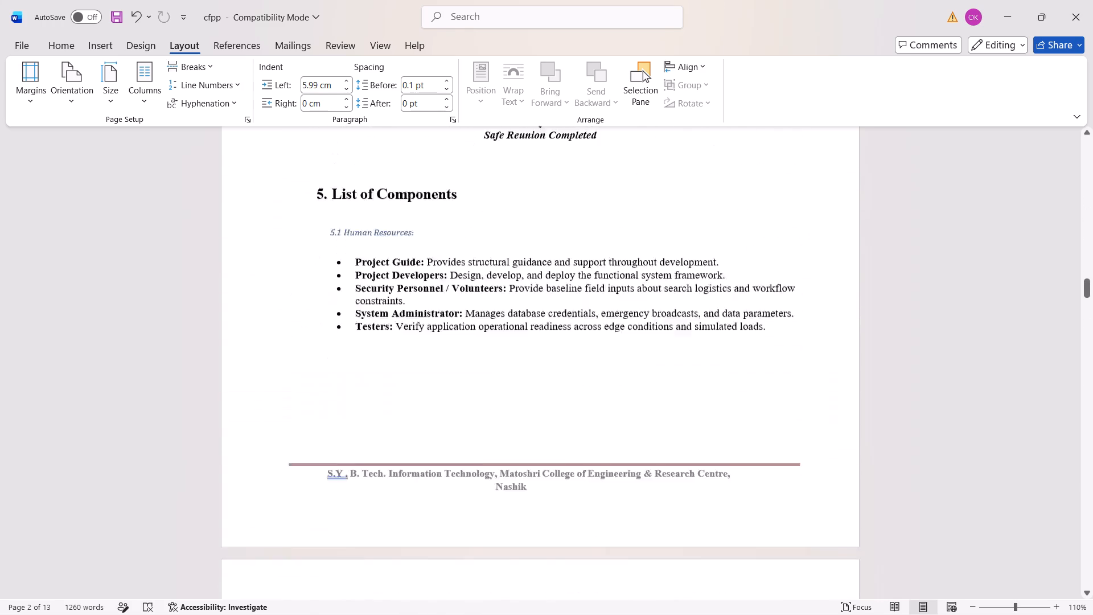
scroll(632, 446, up, 8)
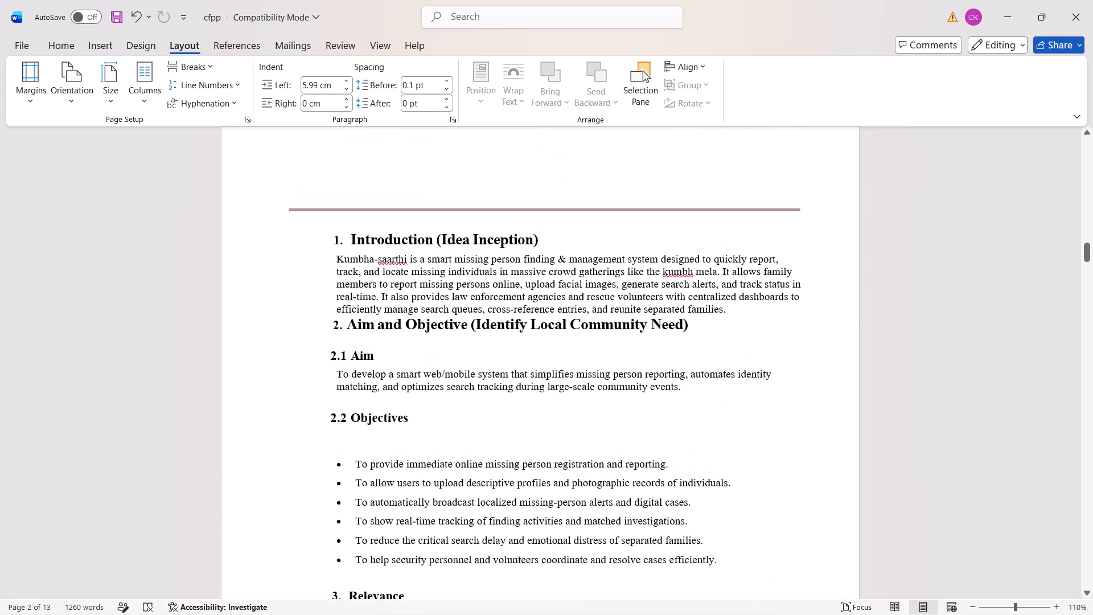
scroll(632, 446, up, 1)
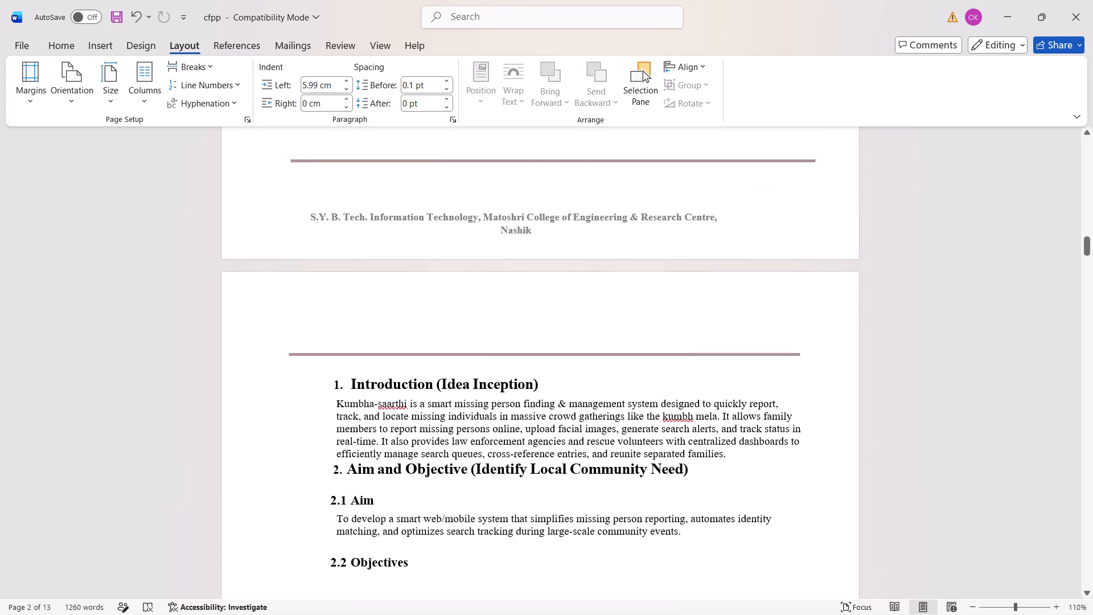
scroll(632, 446, down, 1)
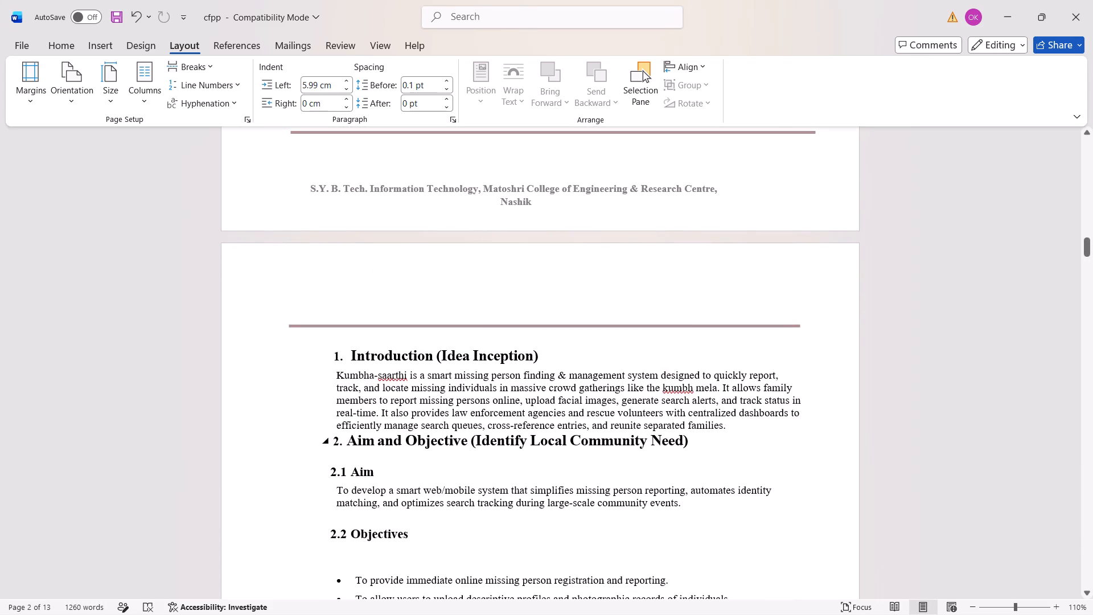
scroll(634, 441, down, 1)
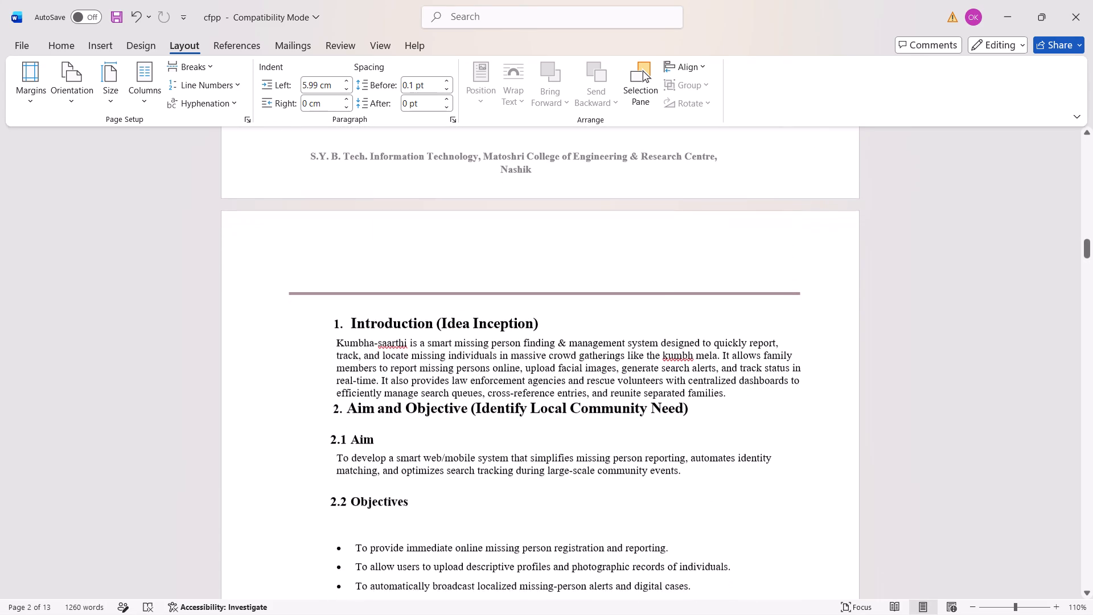
scroll(634, 441, down, 1)
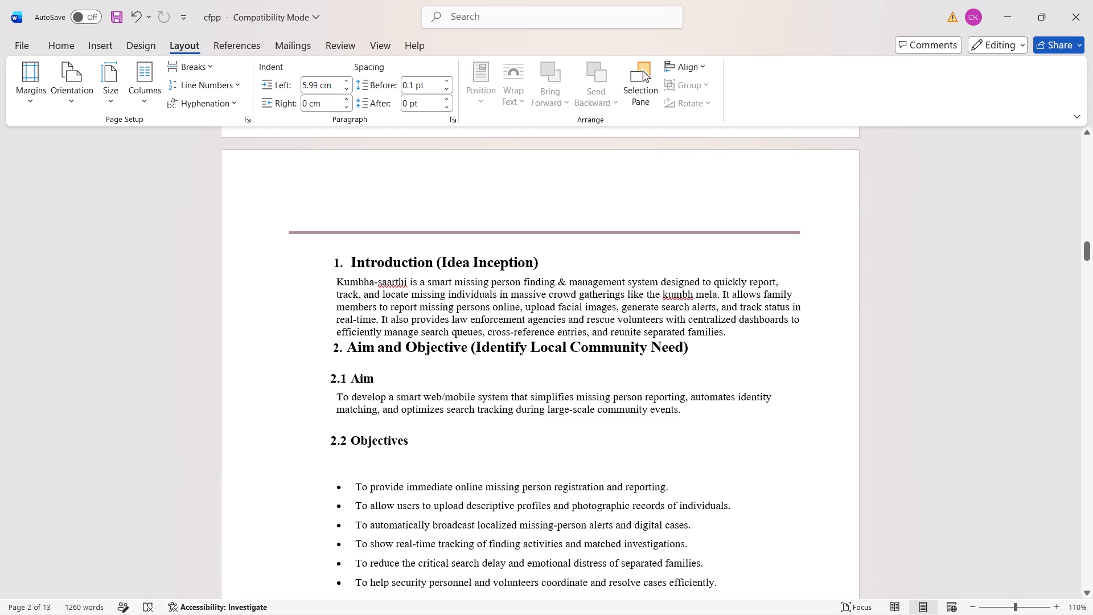
scroll(634, 441, down, 3)
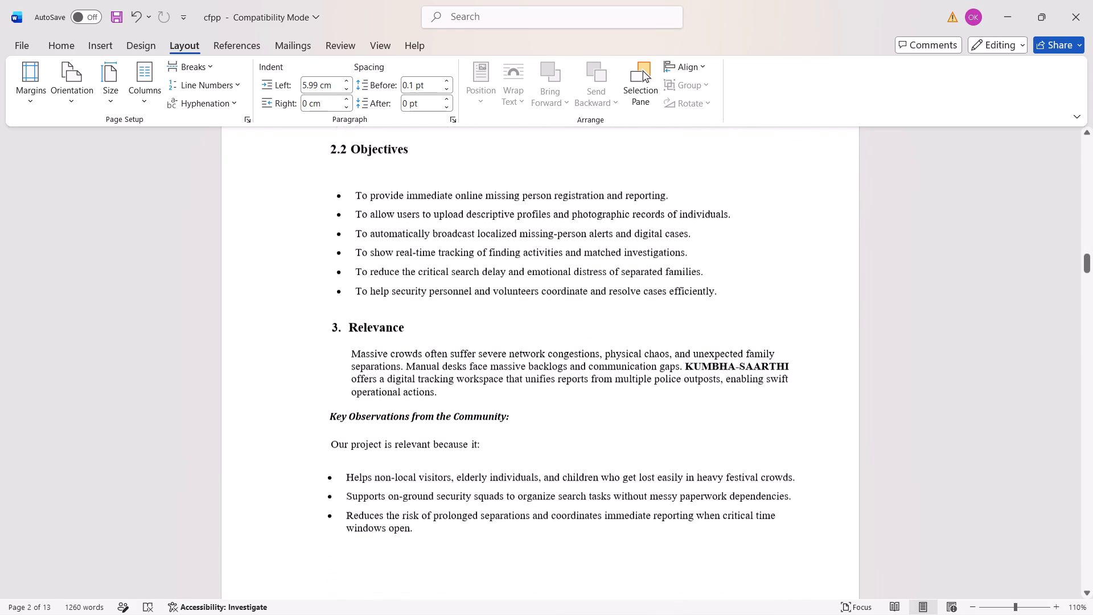
scroll(634, 441, down, 3)
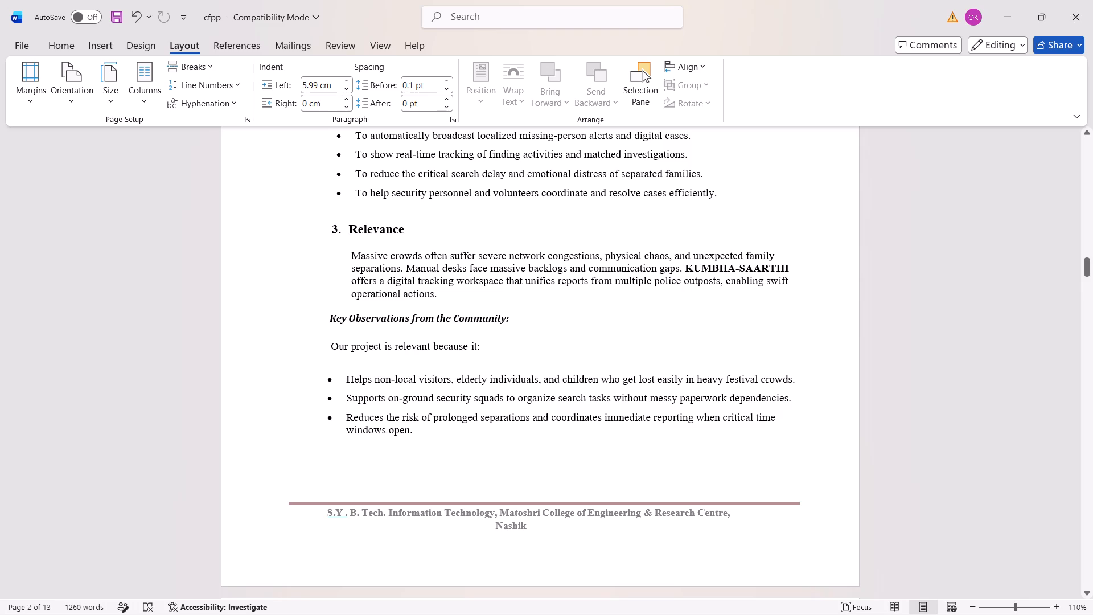
scroll(451, 466, down, 3)
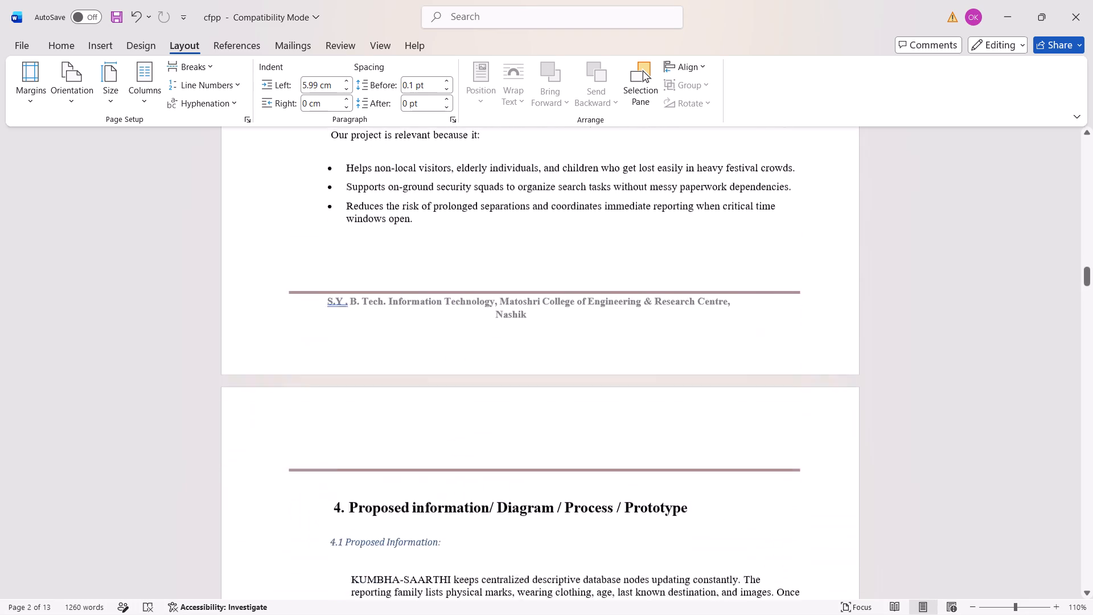
scroll(451, 466, down, 2)
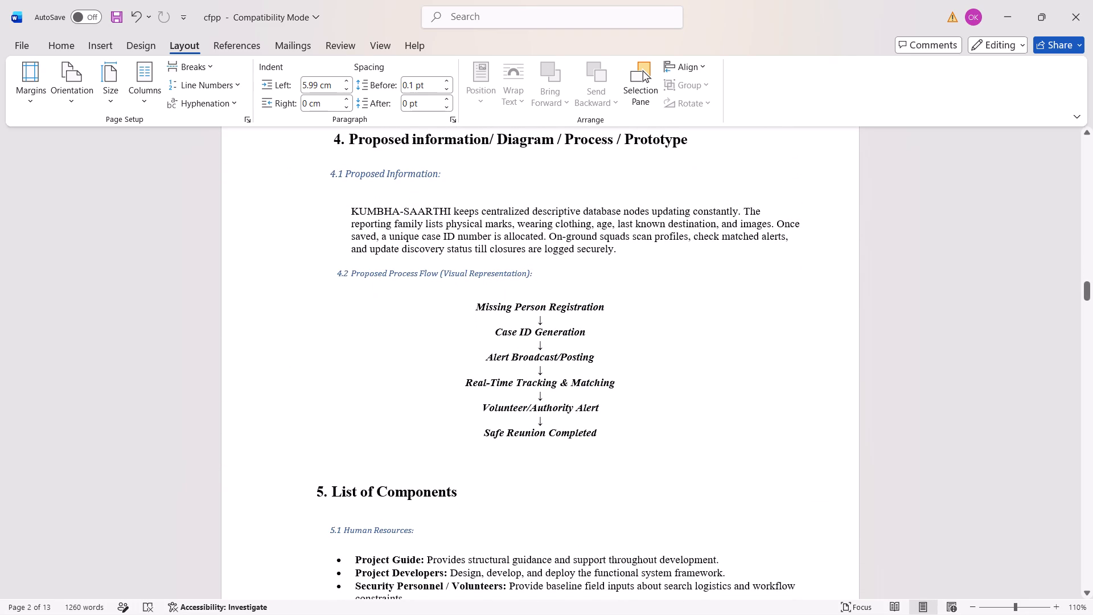
Set the line spacing of the paragraph under 4.1 Proposed Information to 1.15.
drag(350, 211, 614, 248)
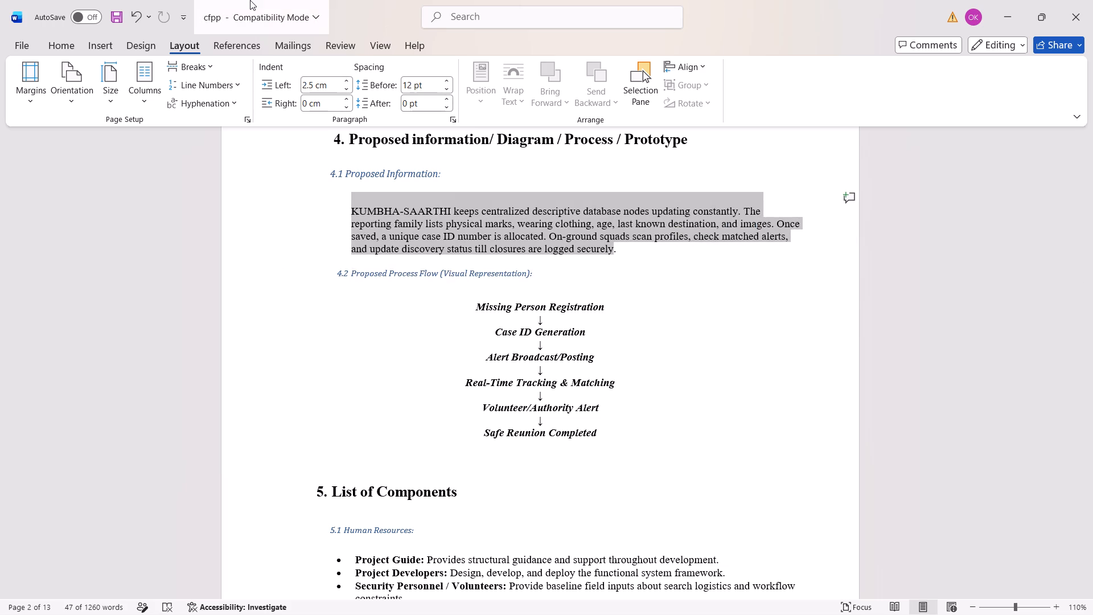
drag(75, 47, 360, 64)
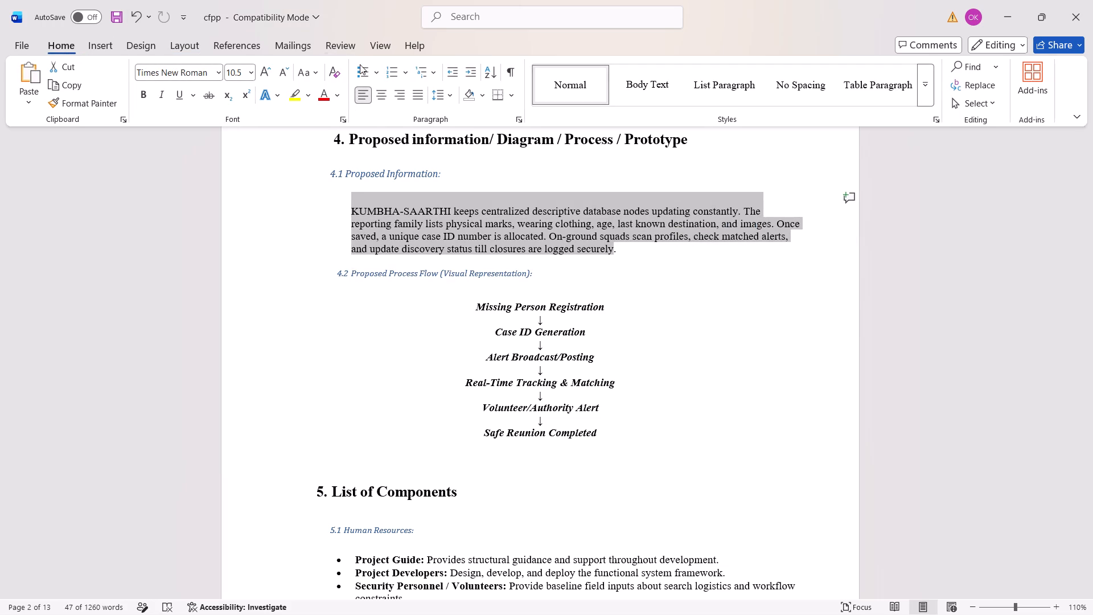
drag(360, 64, 458, 100)
click(449, 96)
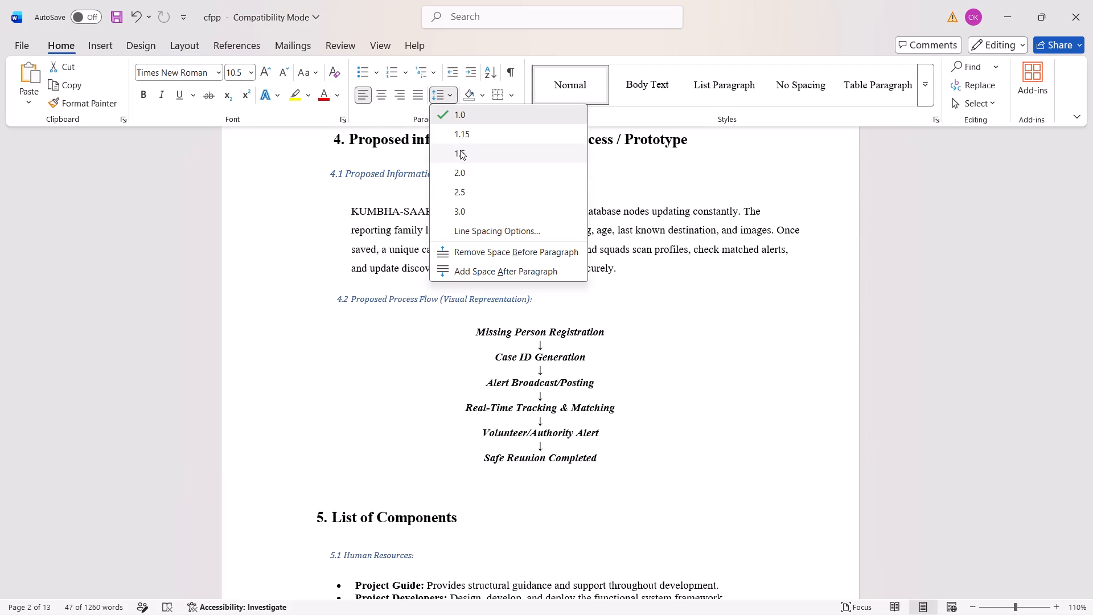
click(472, 135)
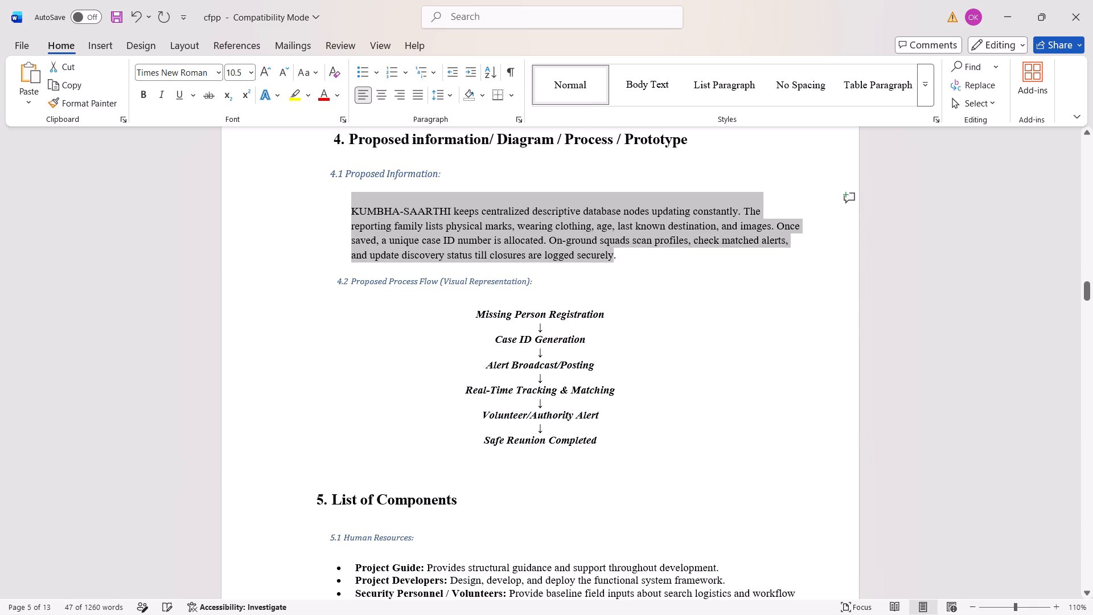
Set the line spacing of the bulleted list under 5.1 Human Resources to 1.5.
scroll(454, 366, down, 1)
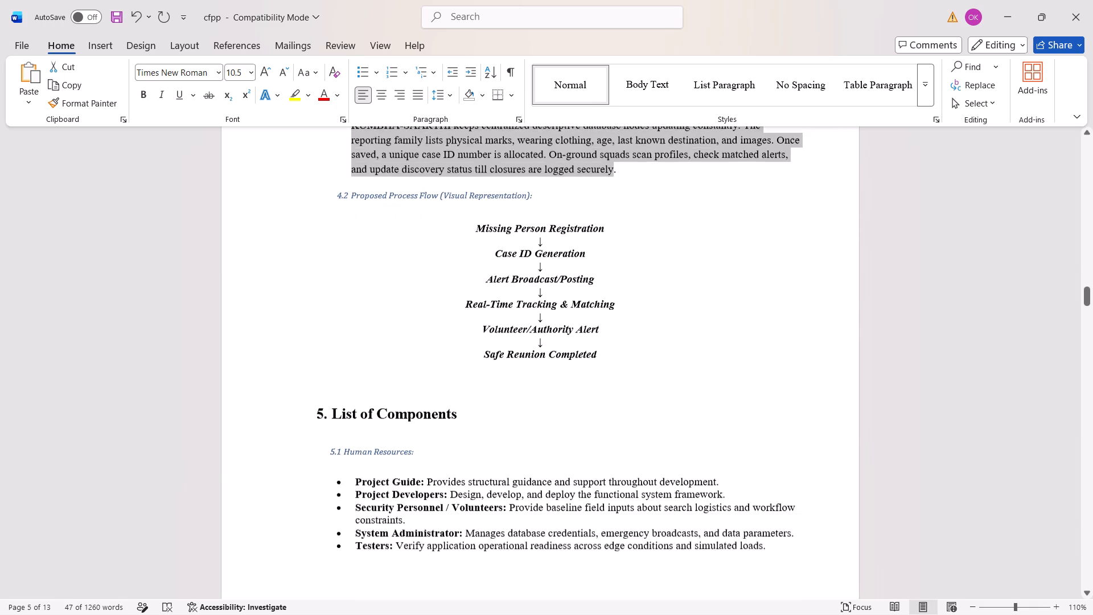
scroll(454, 366, down, 3)
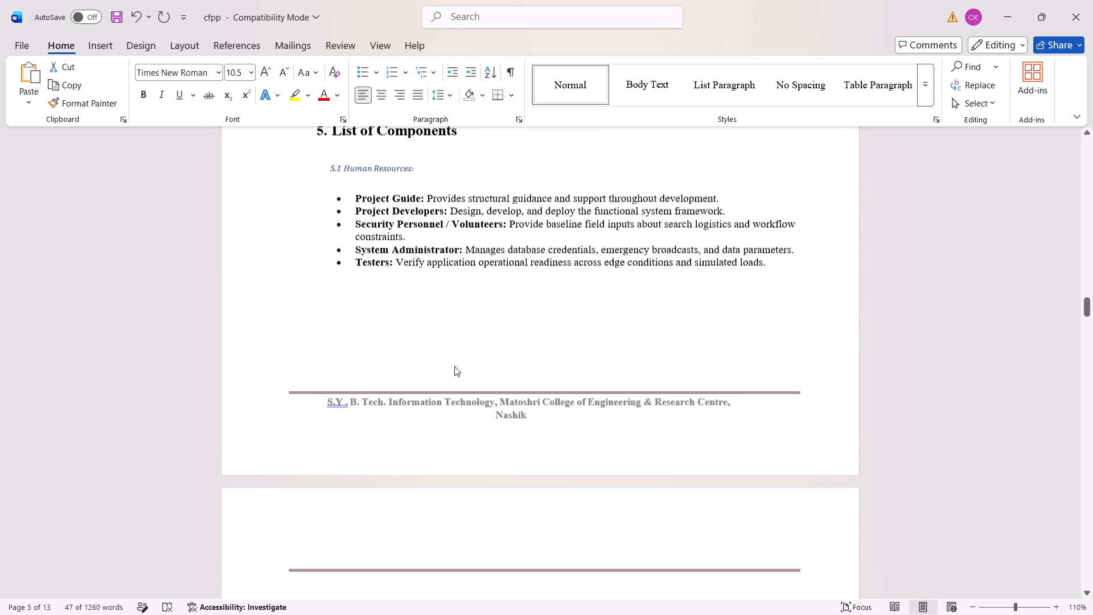
scroll(454, 366, down, 1)
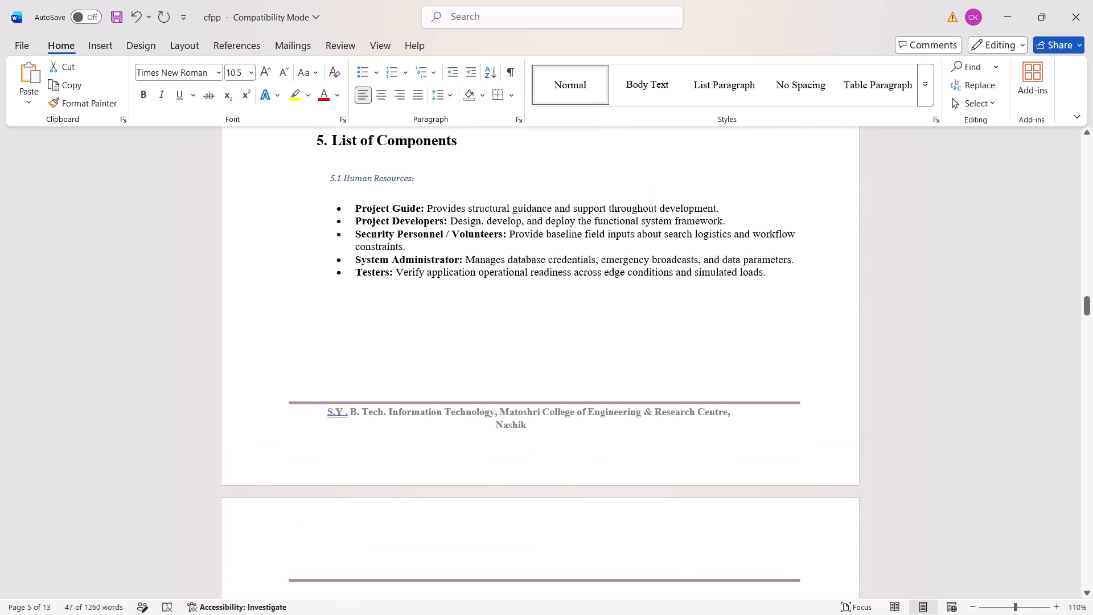
scroll(454, 366, up, 1)
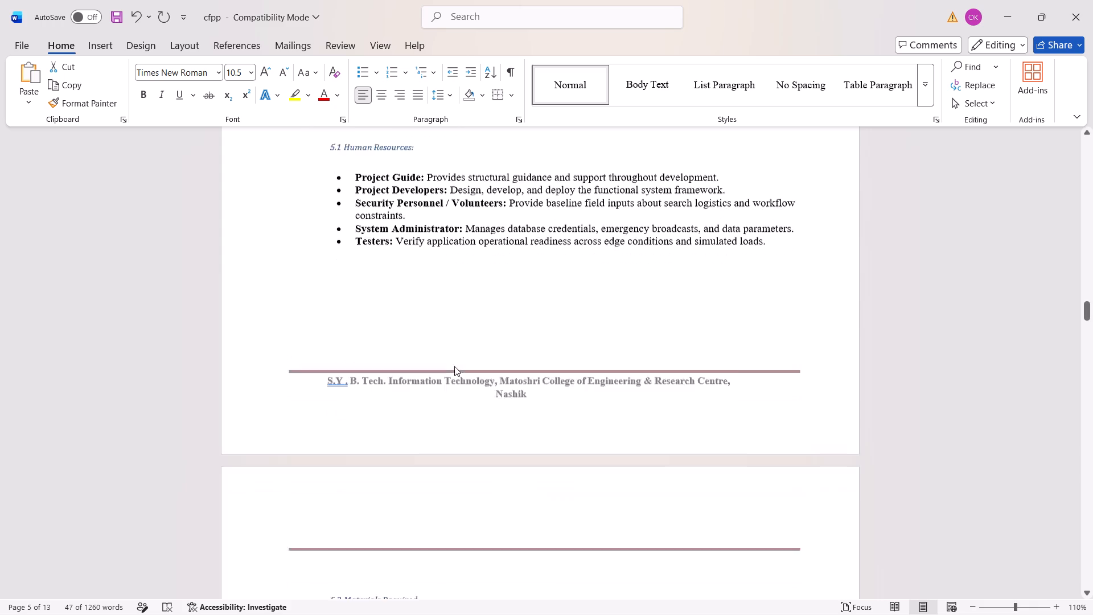
scroll(454, 366, up, 1)
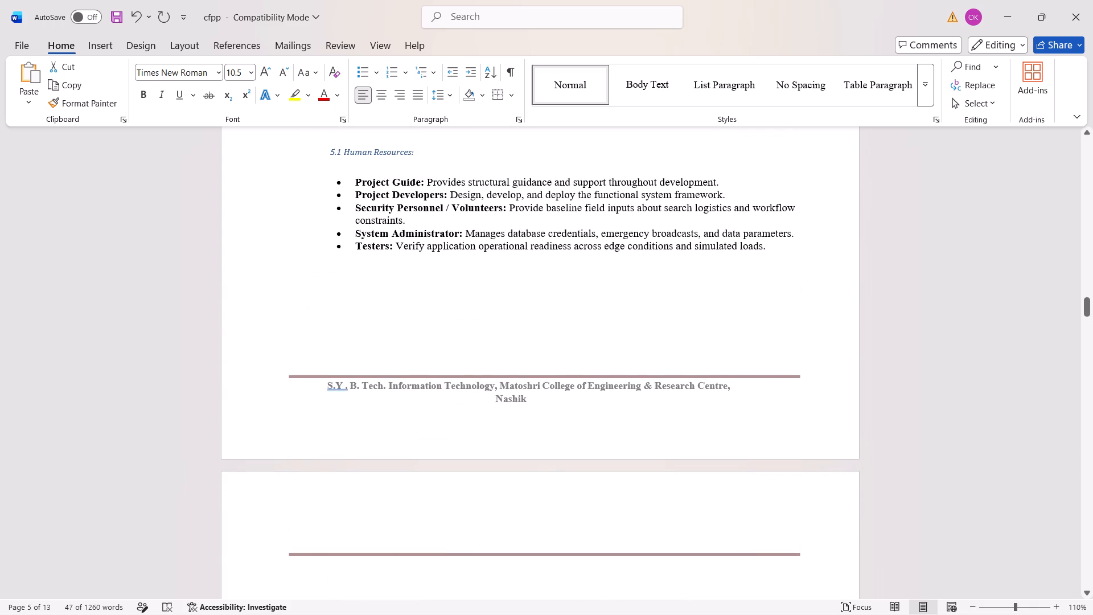
drag(351, 176, 733, 260)
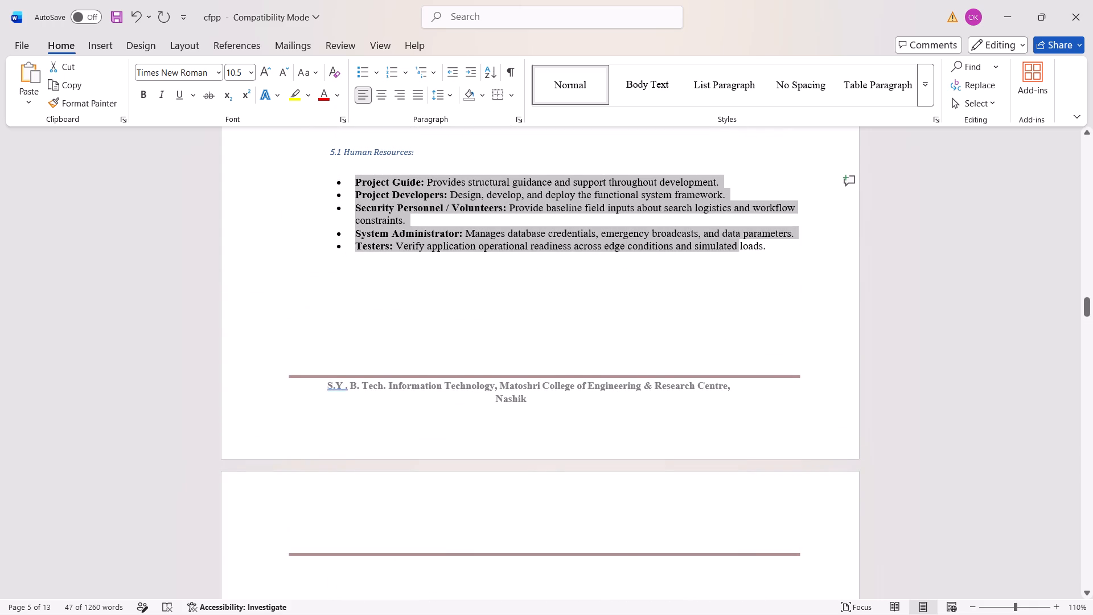
drag(733, 260, 768, 260)
click(454, 99)
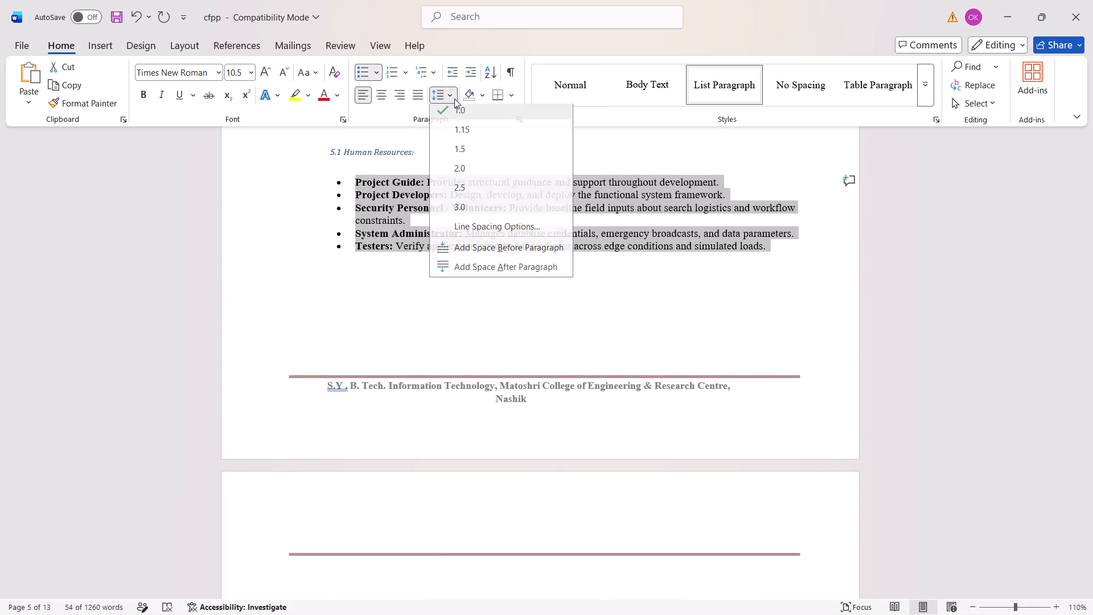
click(459, 146)
click(463, 375)
Set the line spacing of the bulleted list under 5.2 Materials Required to 1.5.
scroll(477, 360, down, 1)
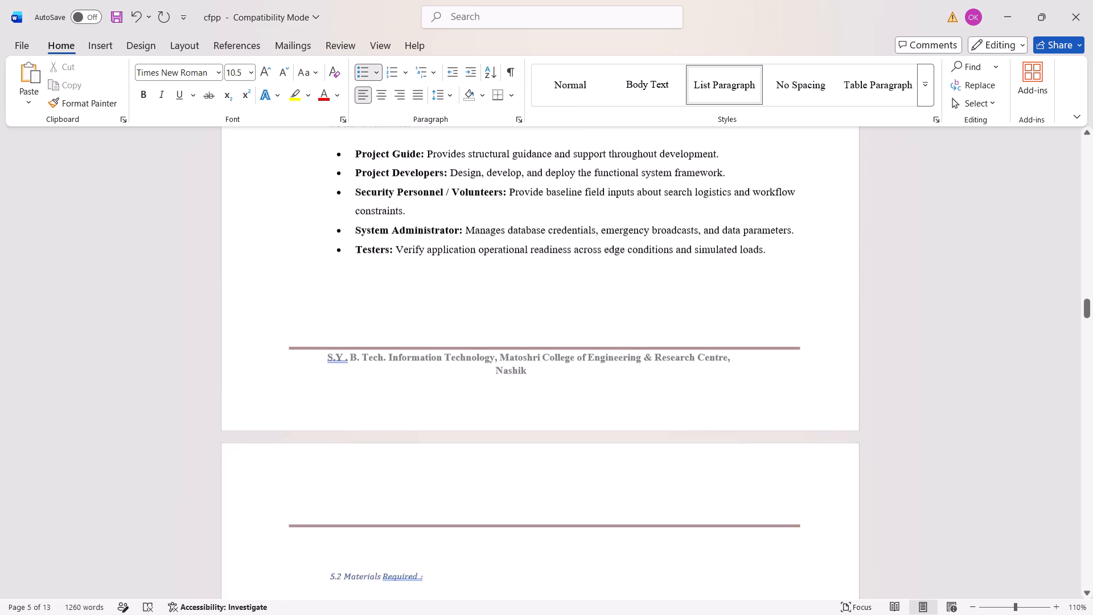
scroll(477, 360, down, 1)
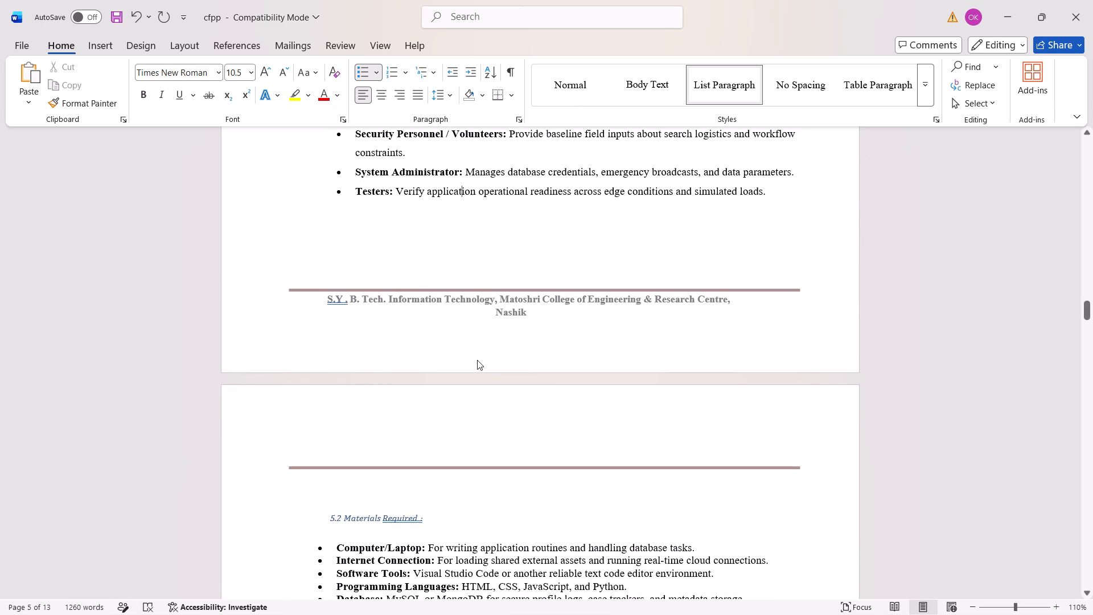
scroll(460, 390, right, 1)
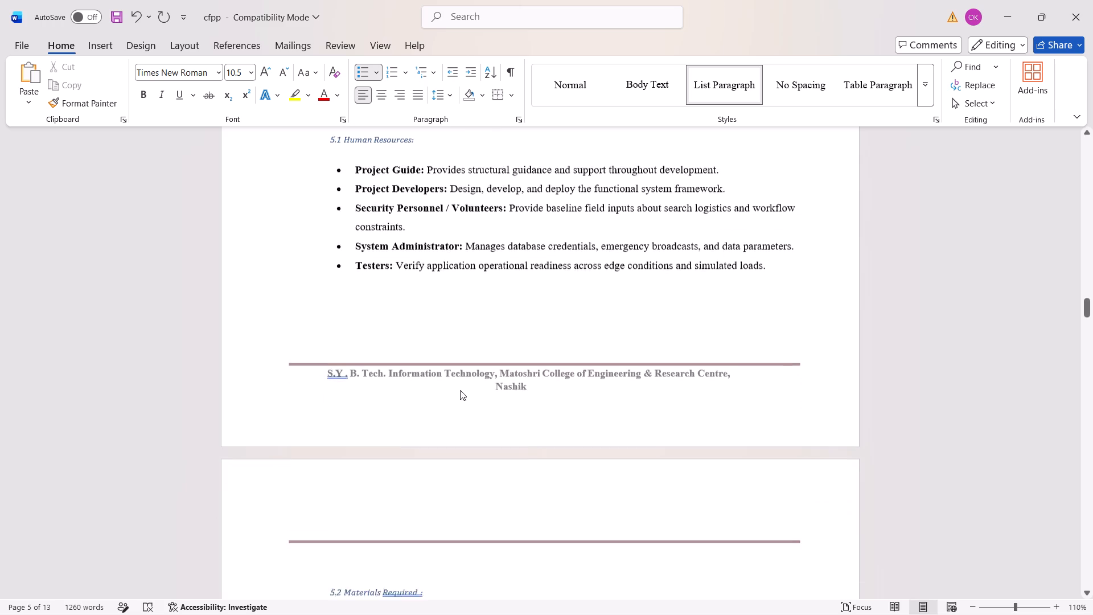
scroll(460, 390, right, 1)
scroll(460, 390, down, 2)
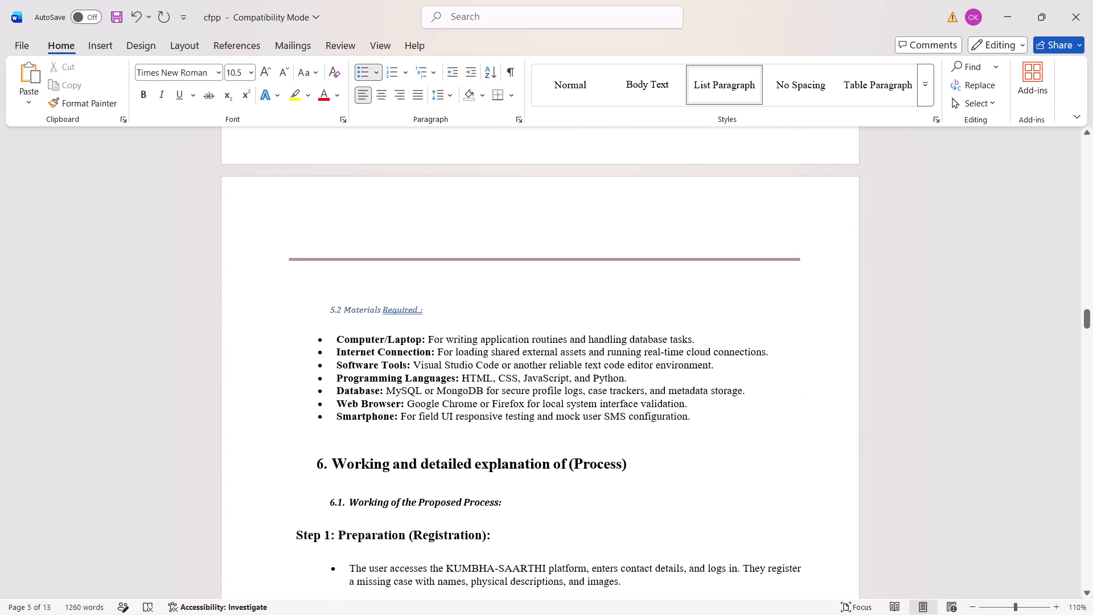
drag(336, 339, 667, 413)
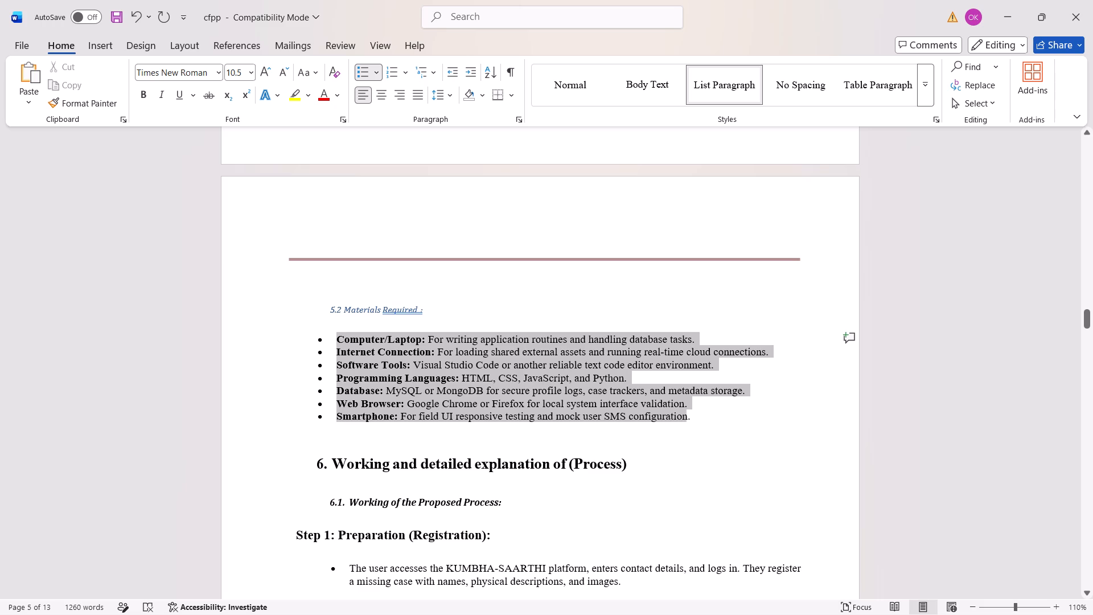
drag(667, 413, 697, 413)
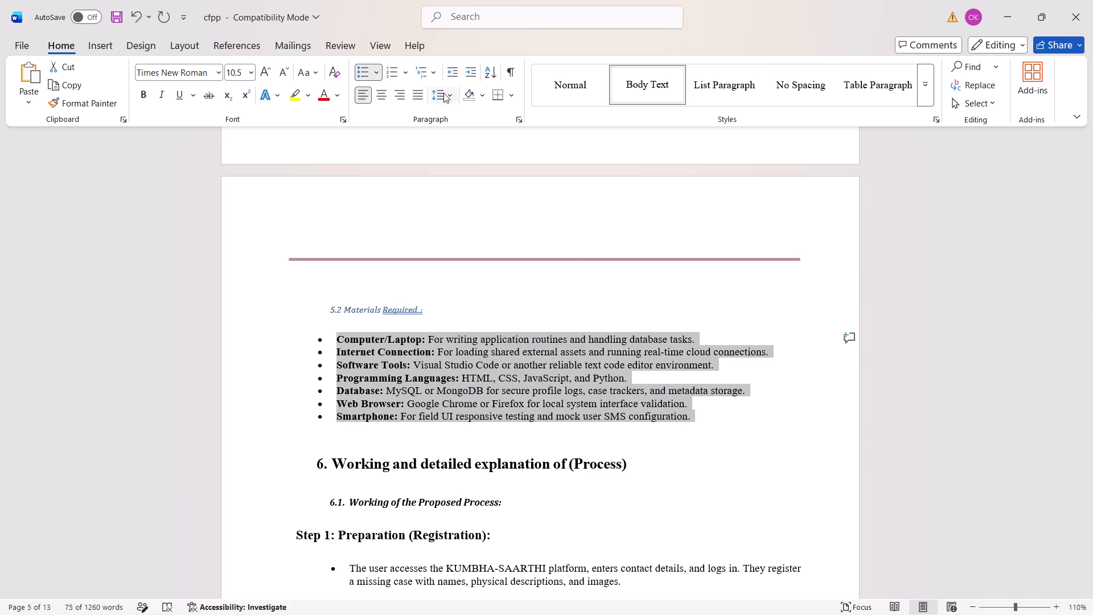
click(445, 90)
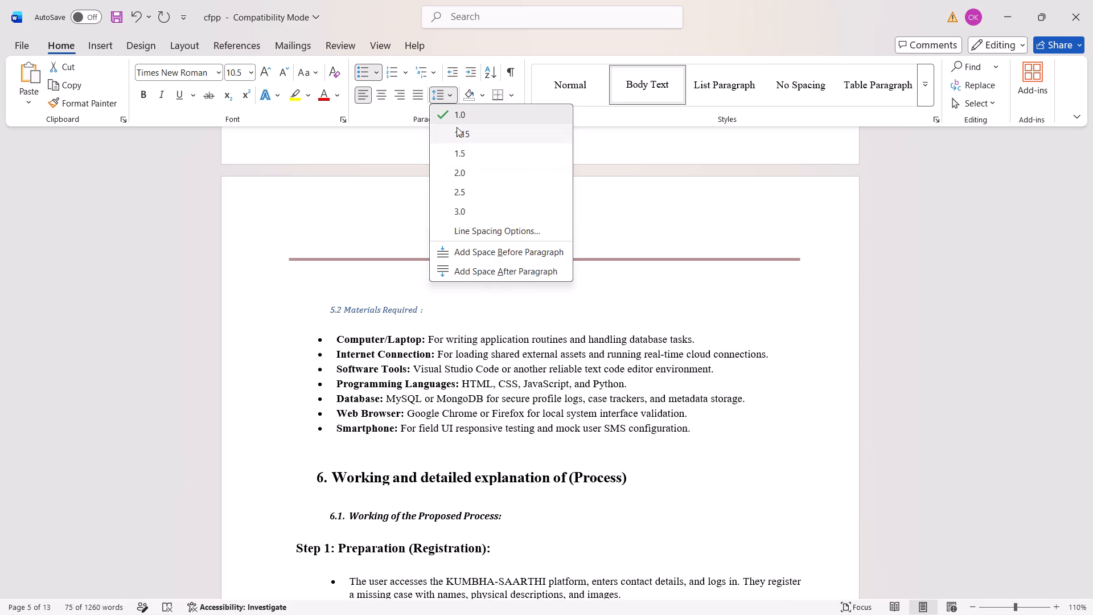
click(461, 150)
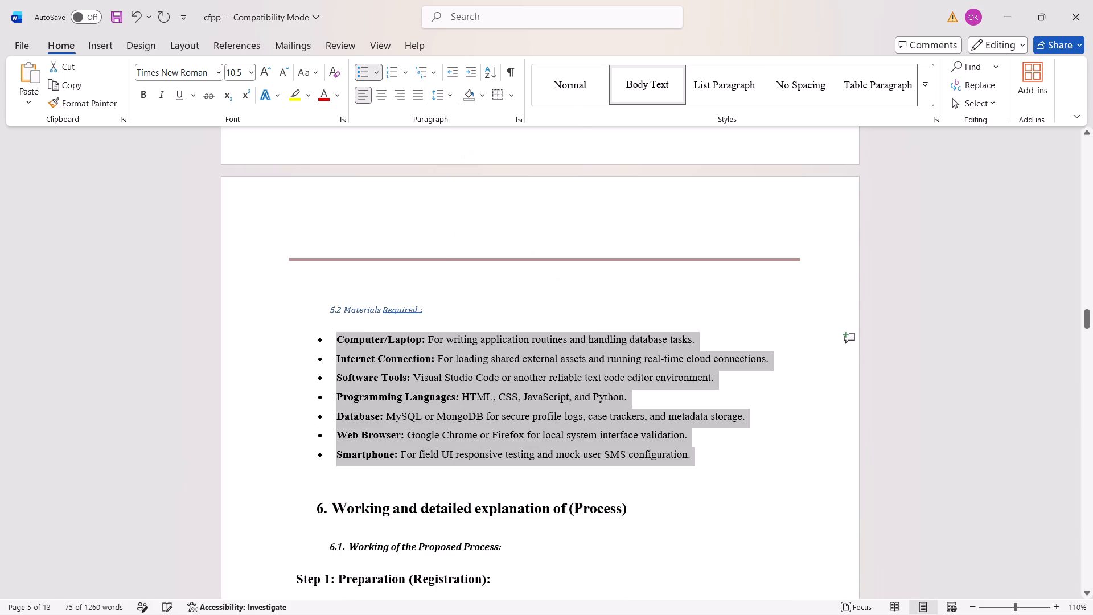
click(429, 301)
Increase the left indent of the Step 1 to Step 5 headings and bullets under 6.1 Working of the Proposed Process to 2.7 cm.
scroll(429, 301, down, 3)
scroll(429, 301, up, 1)
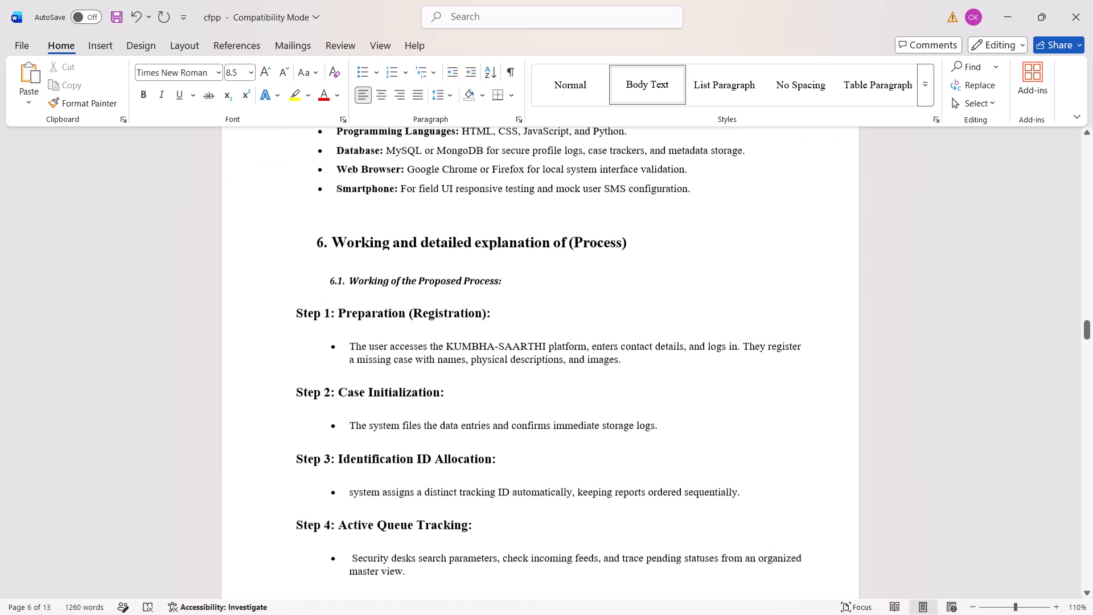
scroll(429, 301, up, 1)
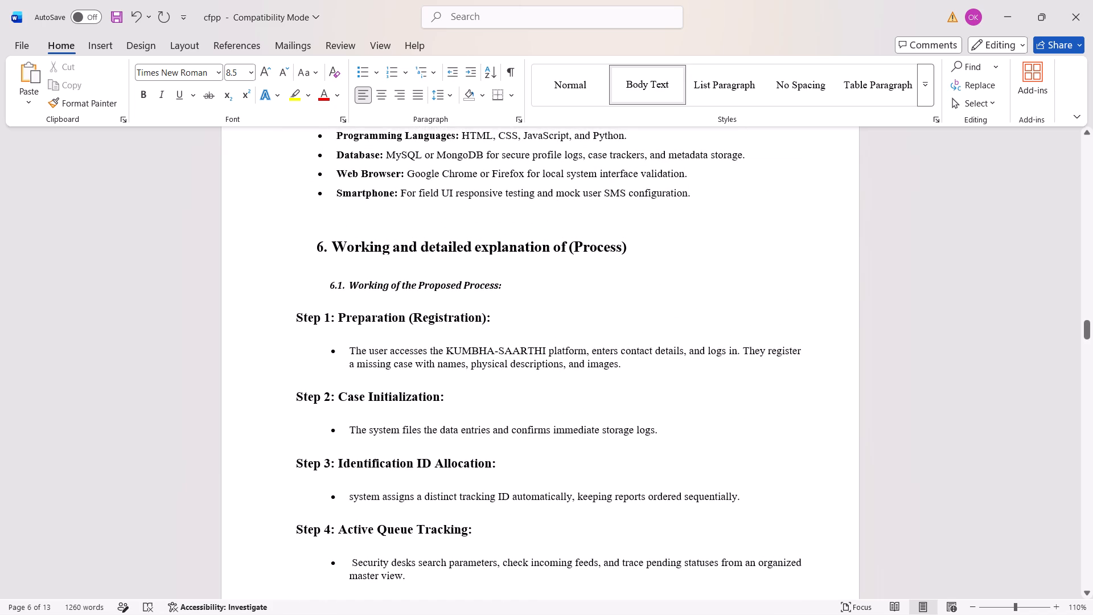
scroll(429, 301, down, 1)
scroll(429, 301, up, 1)
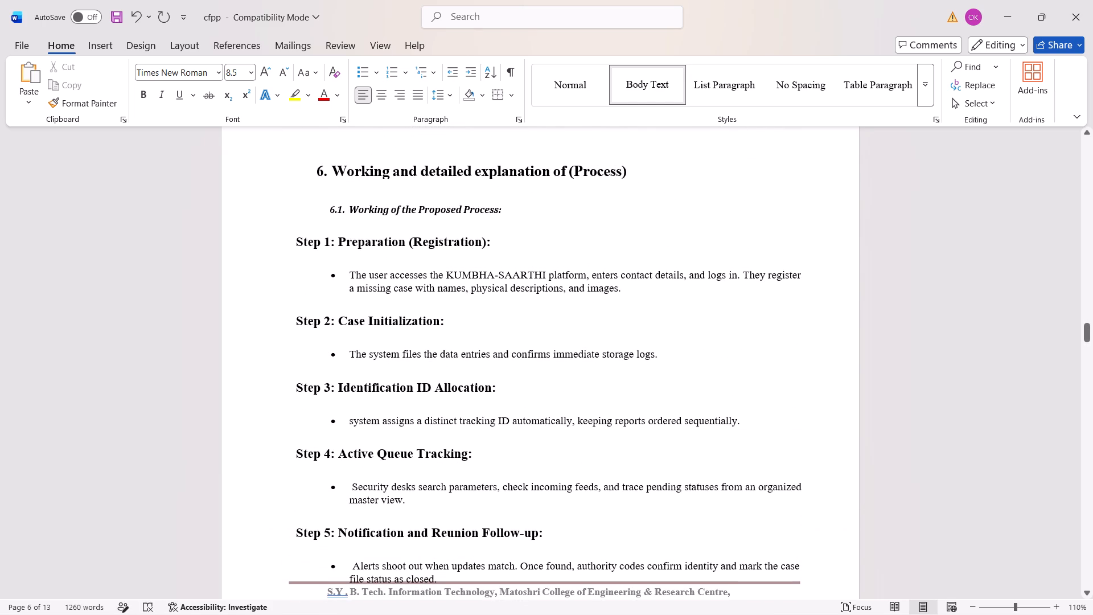
drag(340, 243, 478, 503)
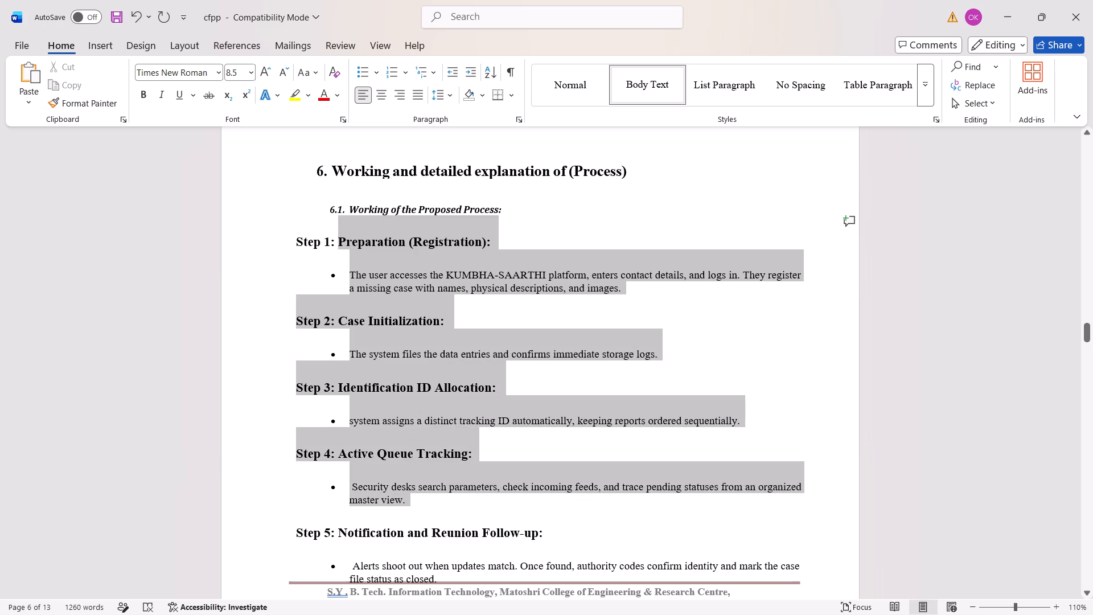
drag(478, 503, 548, 459)
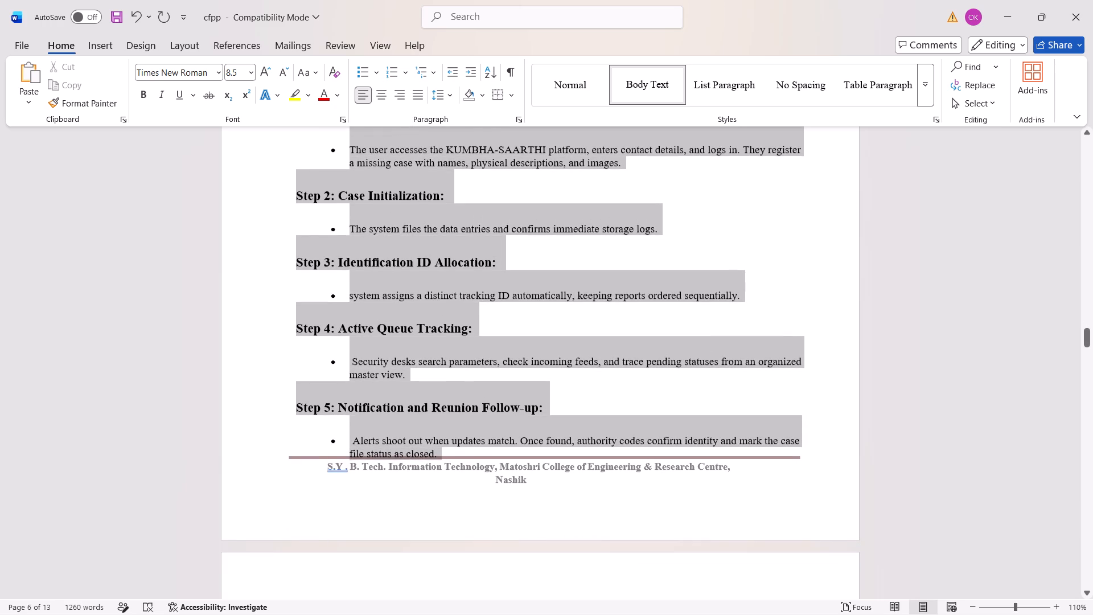
drag(548, 459, 551, 457)
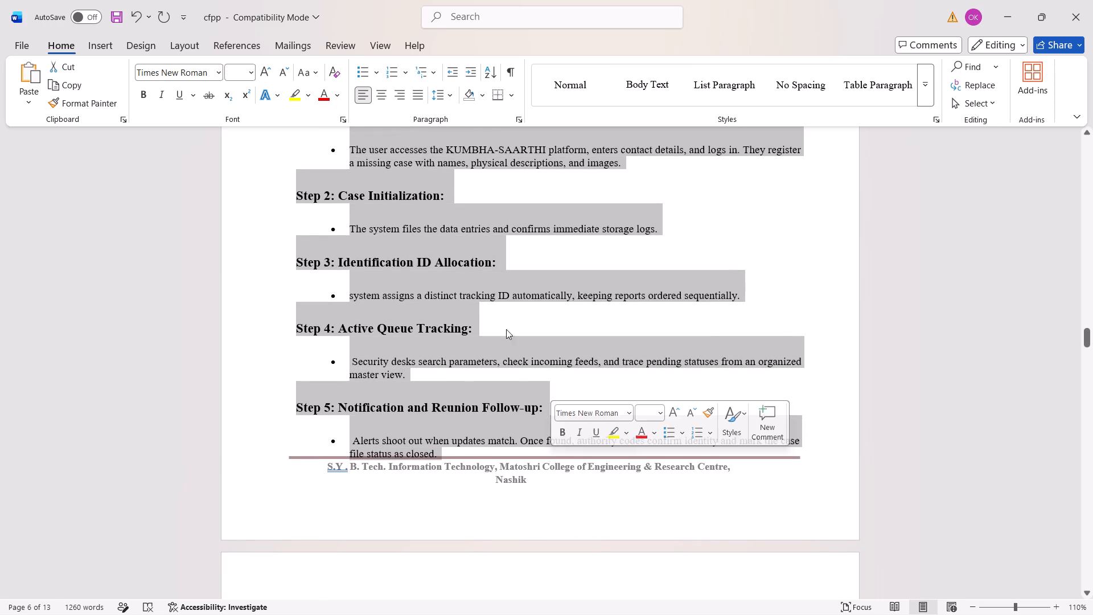
click(192, 39)
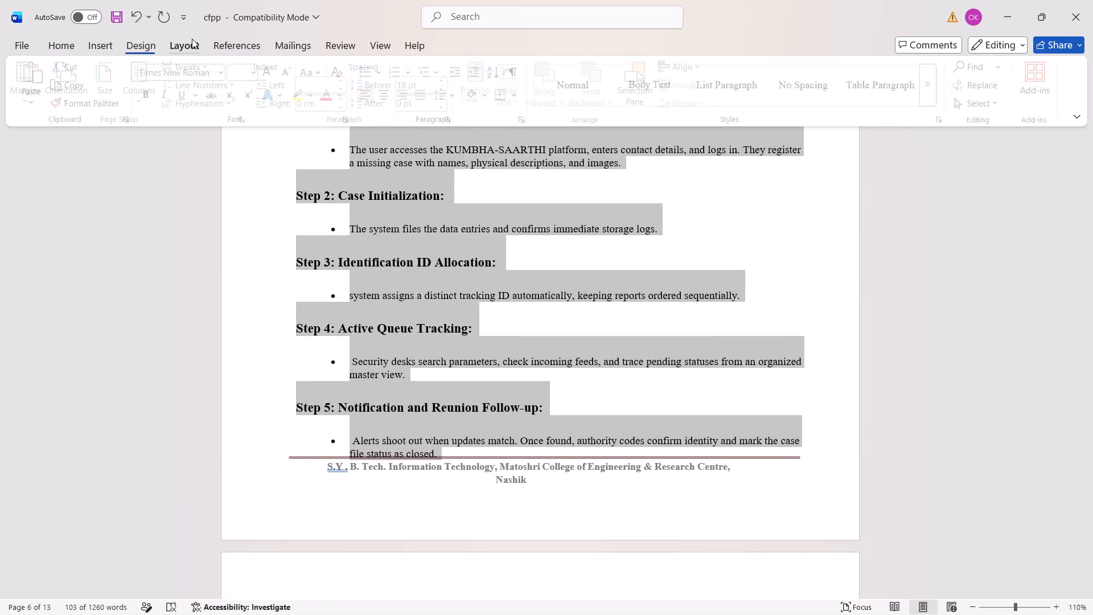
triple_click(344, 76)
click(344, 76)
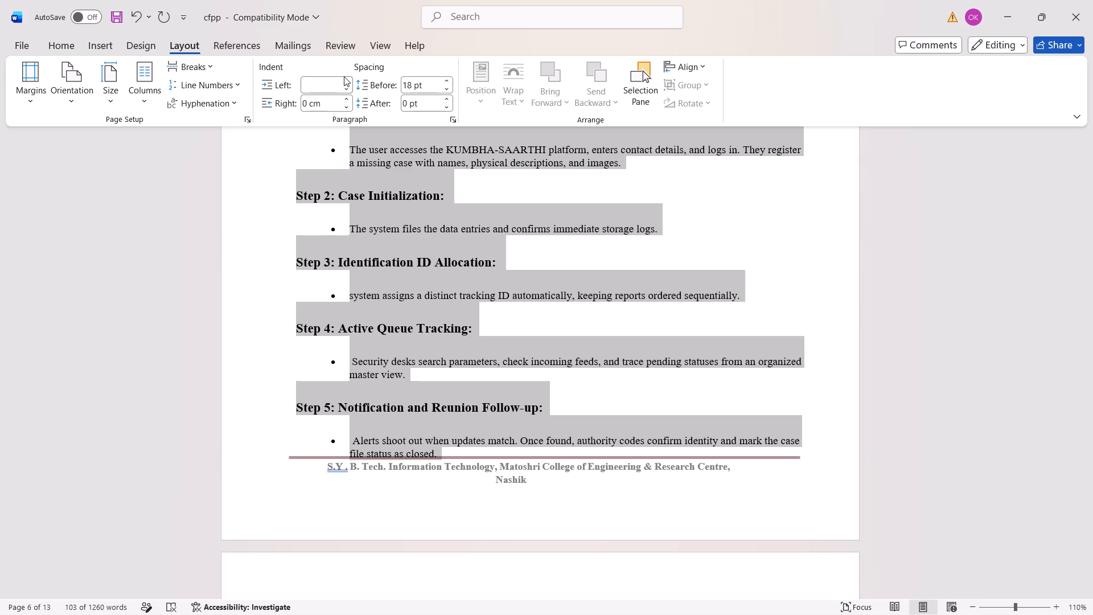
scroll(358, 97, up, 1)
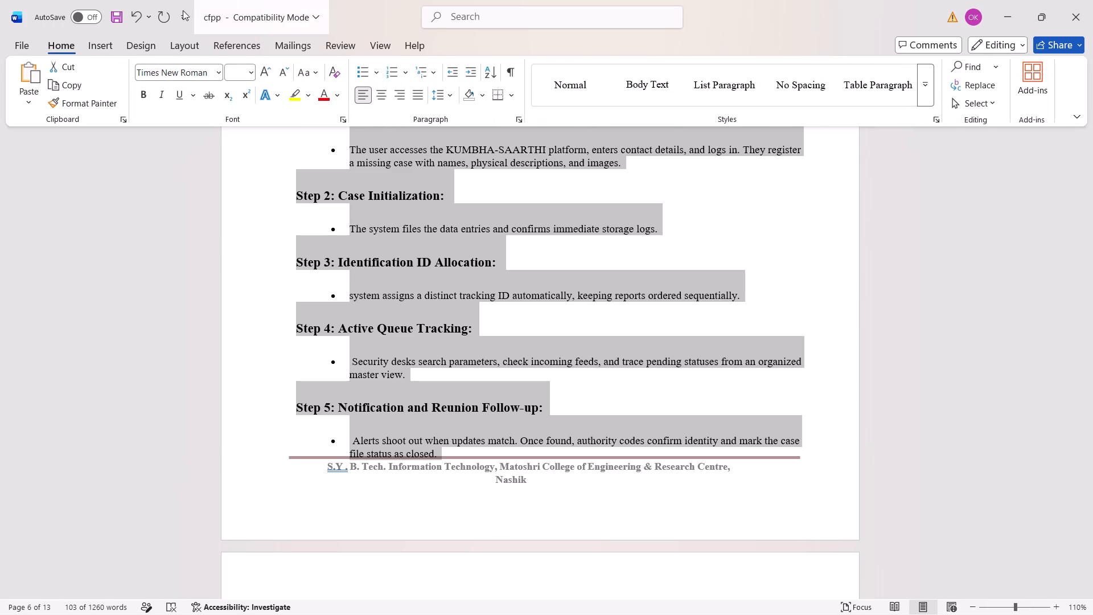
drag(175, 32, 180, 44)
click(180, 44)
scroll(344, 245, up, 1)
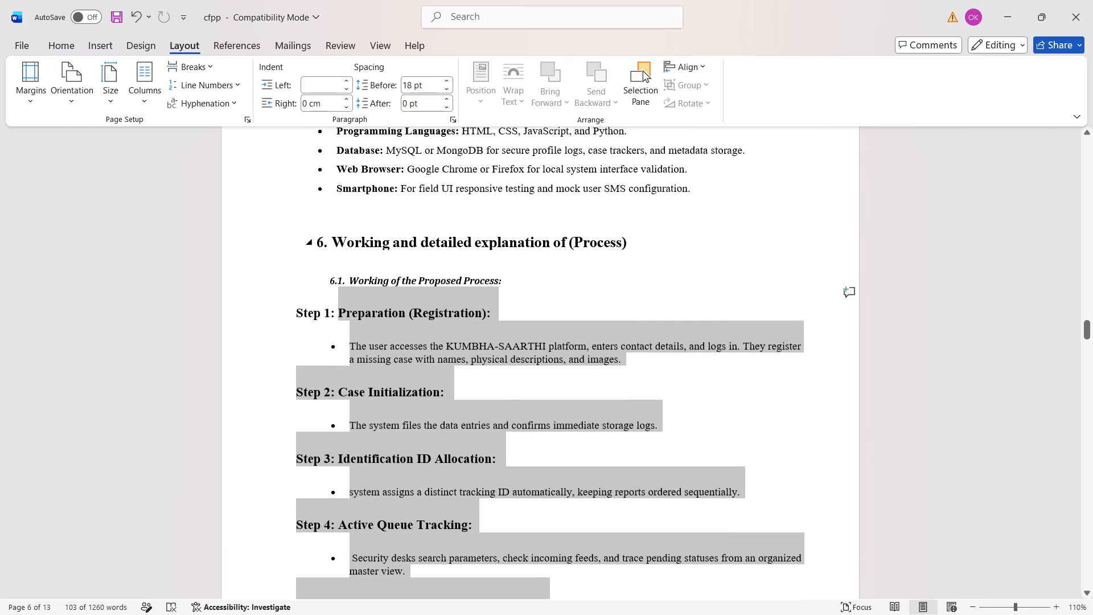
scroll(344, 245, up, 1)
triple_click(347, 83)
double_click(347, 83)
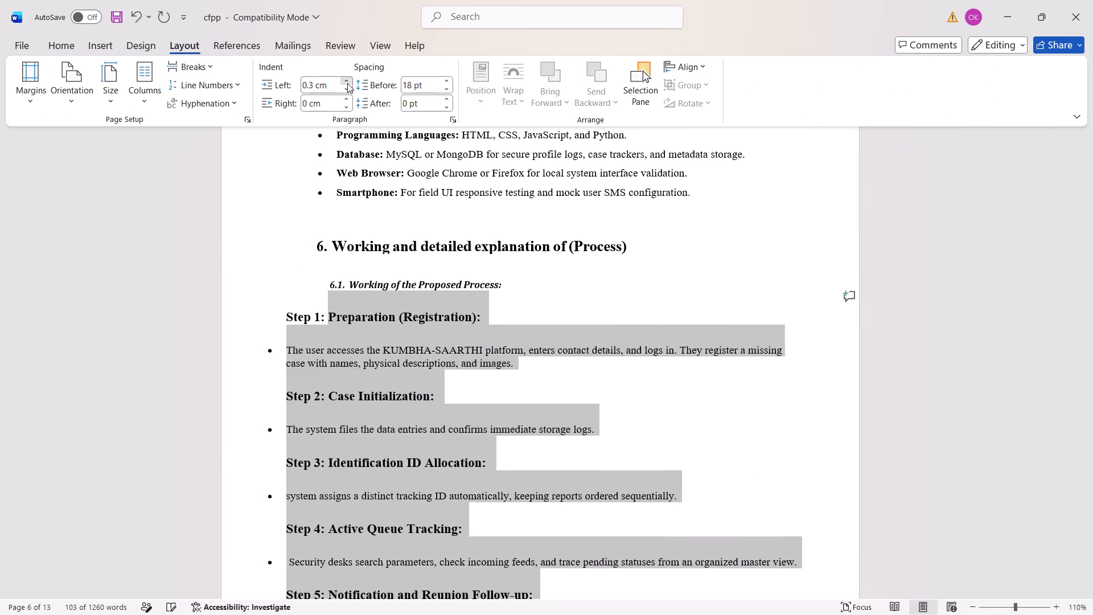
click(347, 83)
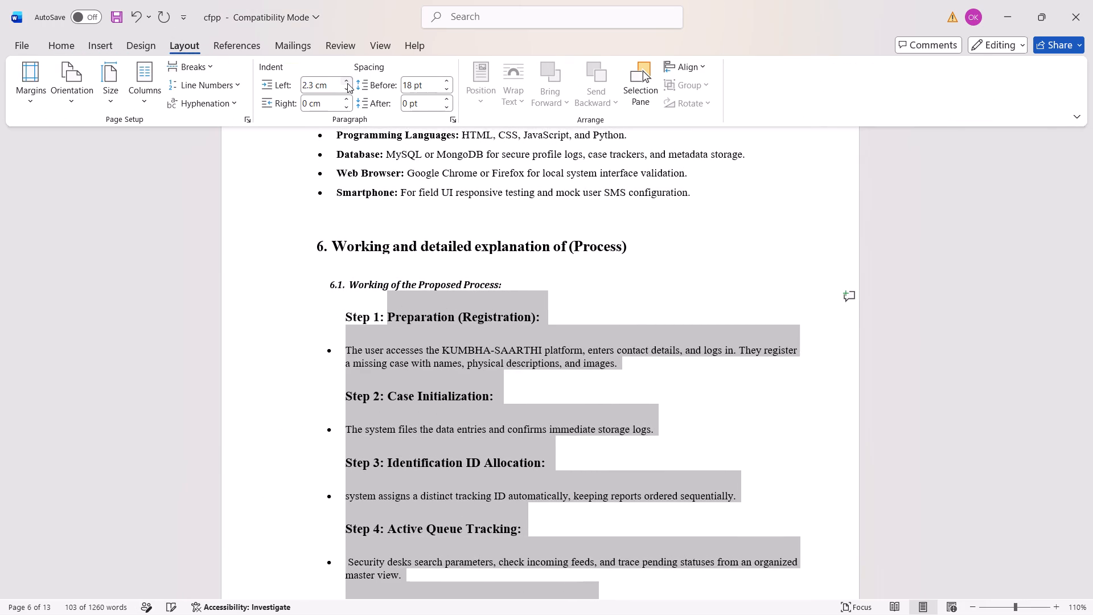
click(347, 83)
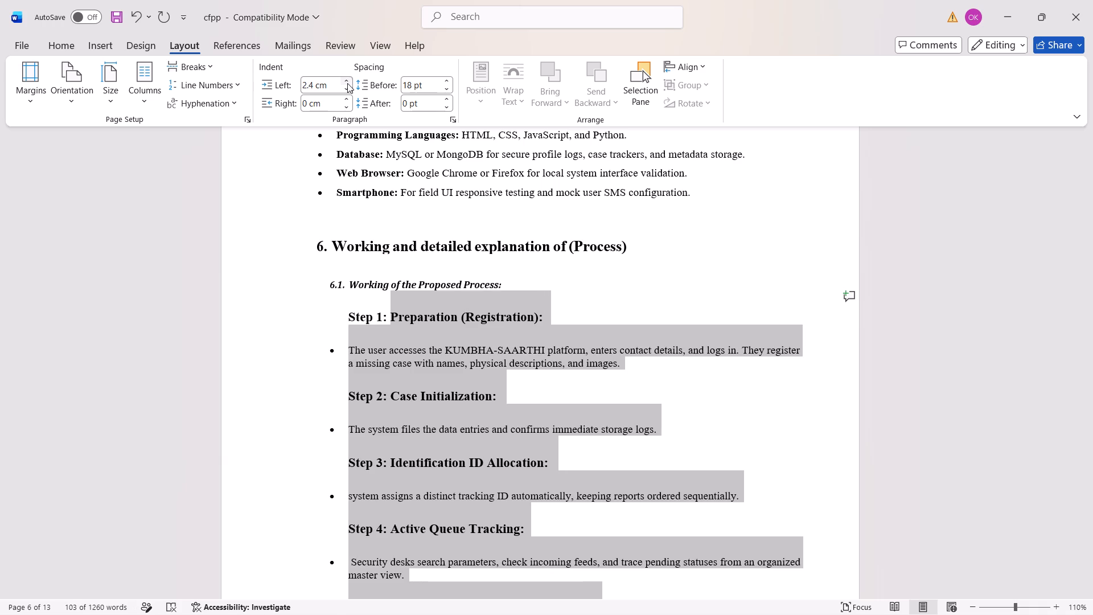
triple_click(347, 83)
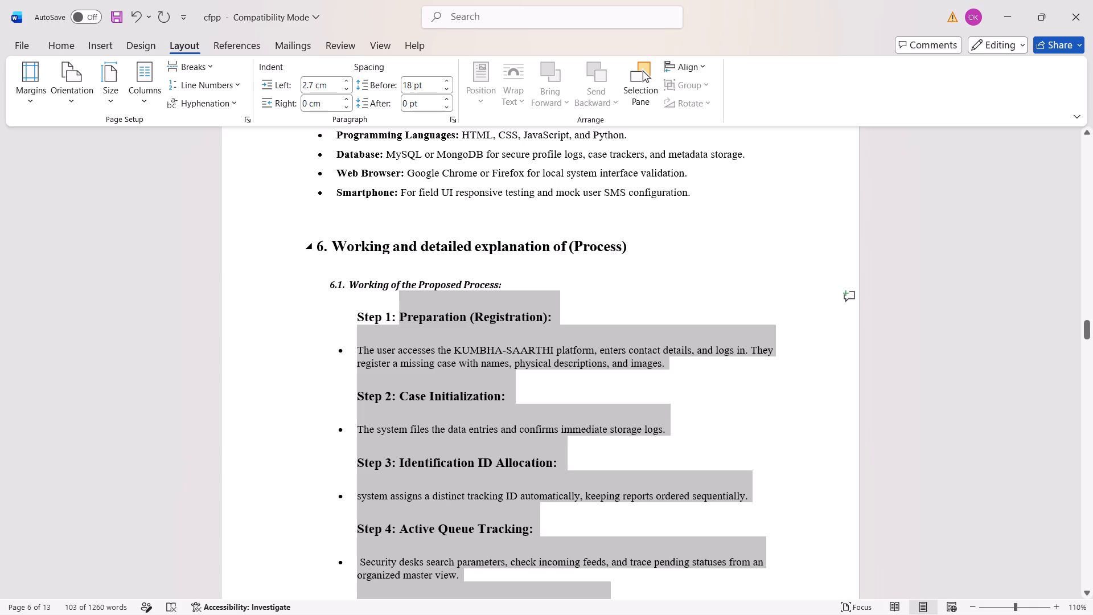
Undo the left indent increases on the Step 1 to Step 5 text under 6.1 back to 0 cm.
key(ctrl+z)
key(ctrl+z)
key(ctrl+z)
key(ctrl+z)
key(ctrl+z)
key(ctrl+z)
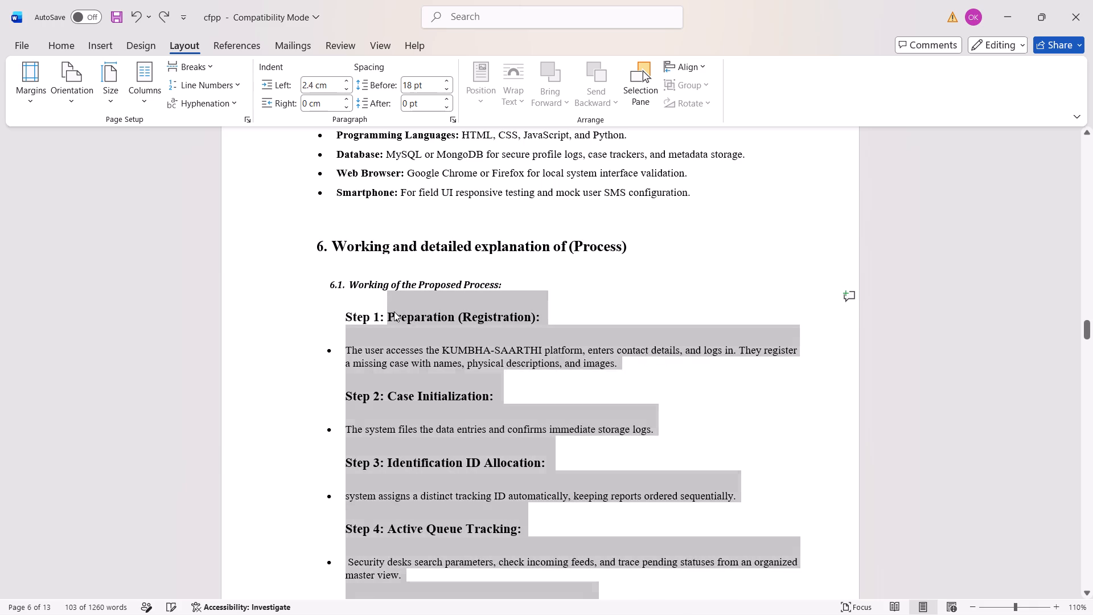
key(ctrl+z)
key(ctrl+z)
key(ctrl+z)
key(ctrl+z)
key(ctrl+z)
key(ctrl+z)
key(ctrl+z)
key(ctrl+z)
key(ctrl+z)
key(ctrl+z)
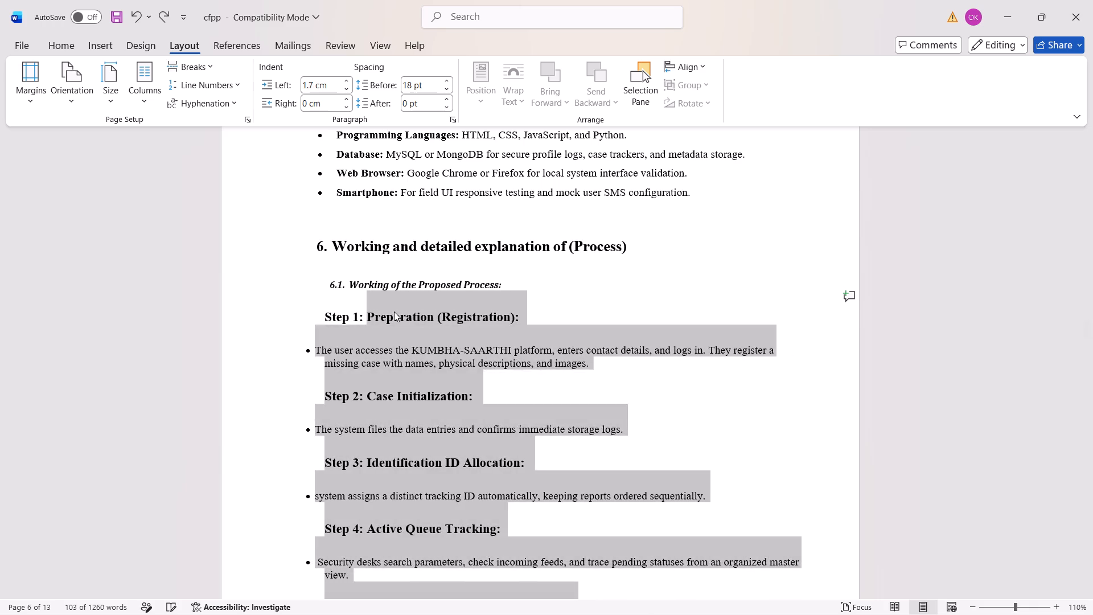
key(ctrl+z)
key(ctrl+z)
key(ctrl+z)
key(ctrl+z)
key(ctrl+z)
key(ctrl+z)
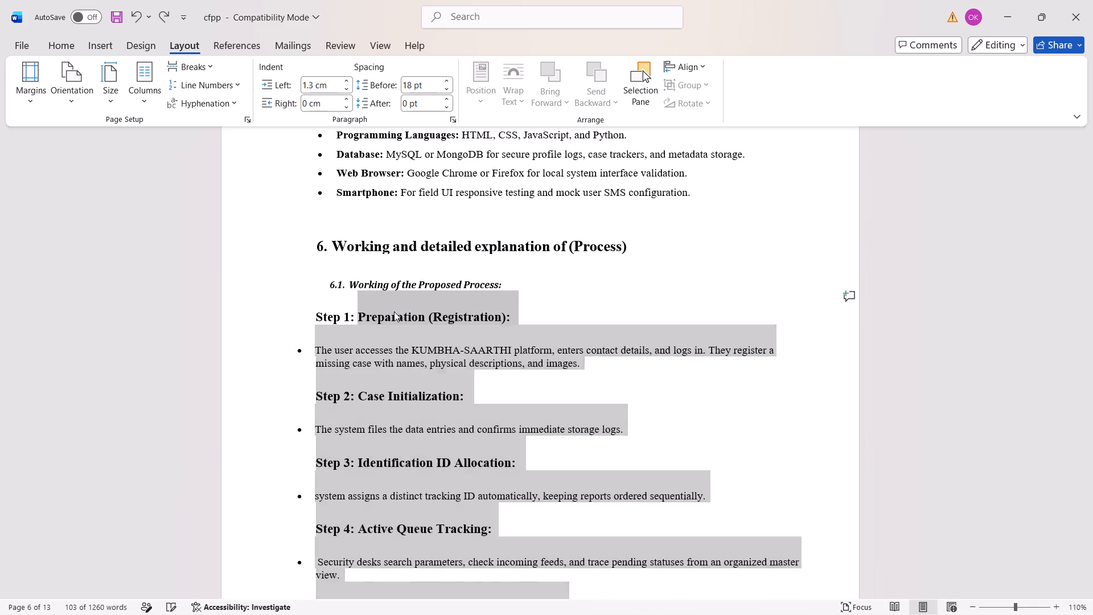
key(ctrl+z)
key(ctrl+z)
key(ctrl+z)
key(ctrl+z)
key(ctrl+z)
key(ctrl+z)
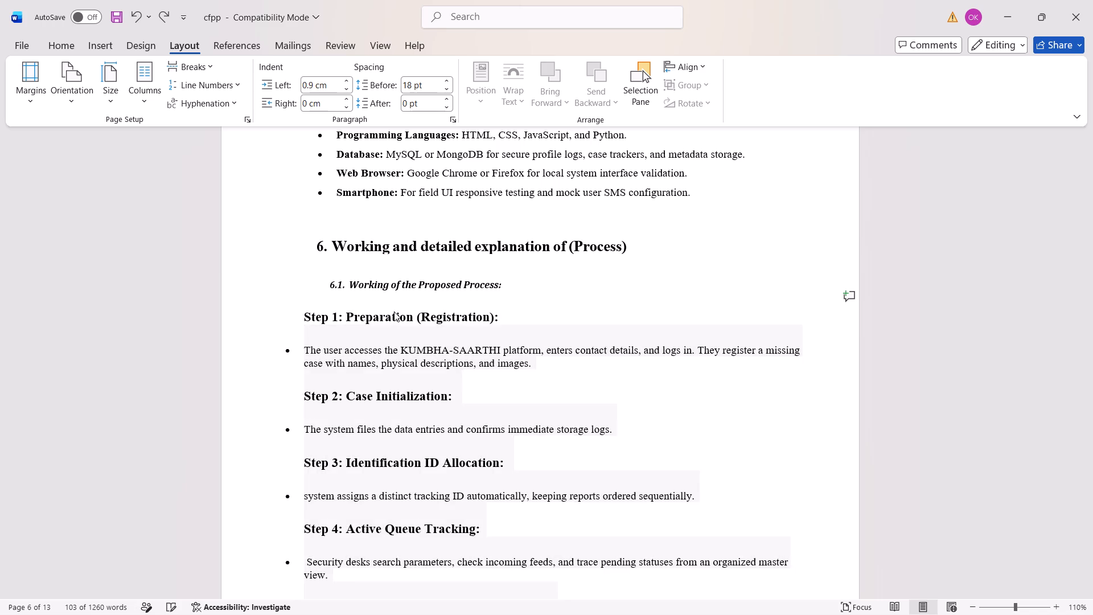
key(ctrl+z)
key(ctrl+z)
key(ctrl+z)
key(ctrl+z)
key(ctrl+z)
key(ctrl+z)
key(ctrl+z)
key(ctrl+z)
key(ctrl+z)
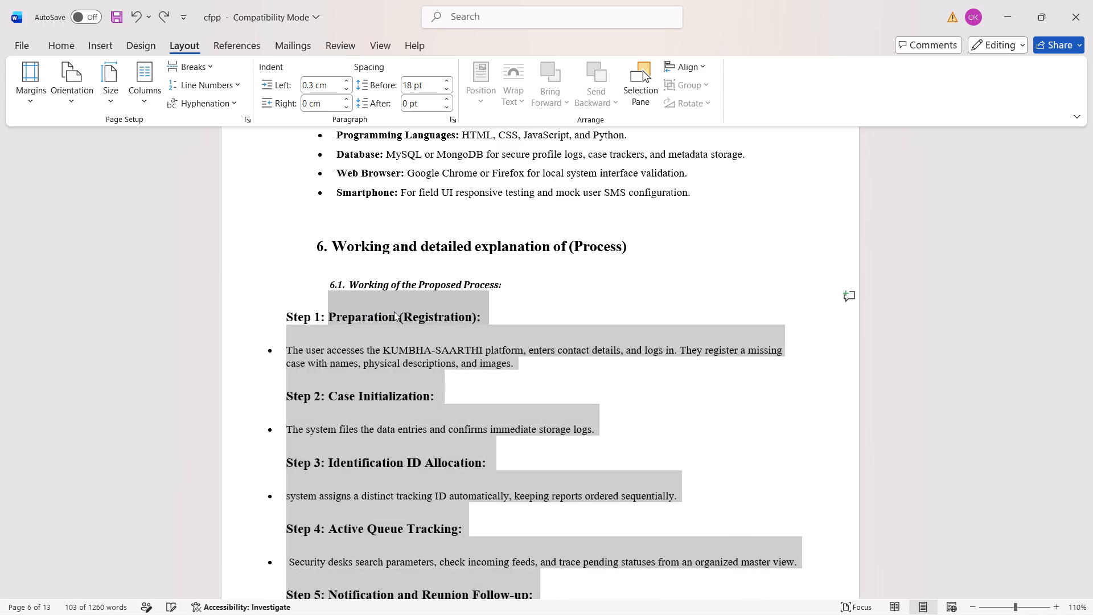
key(ctrl+z)
key(ctrl+z)
key(ctrl+z)
key(ctrl+z)
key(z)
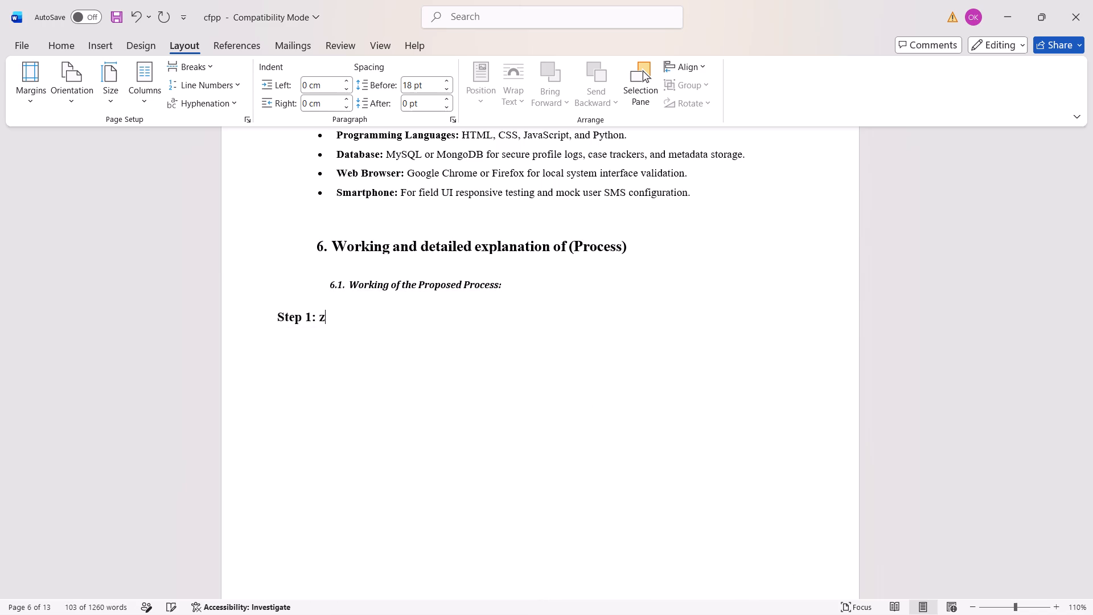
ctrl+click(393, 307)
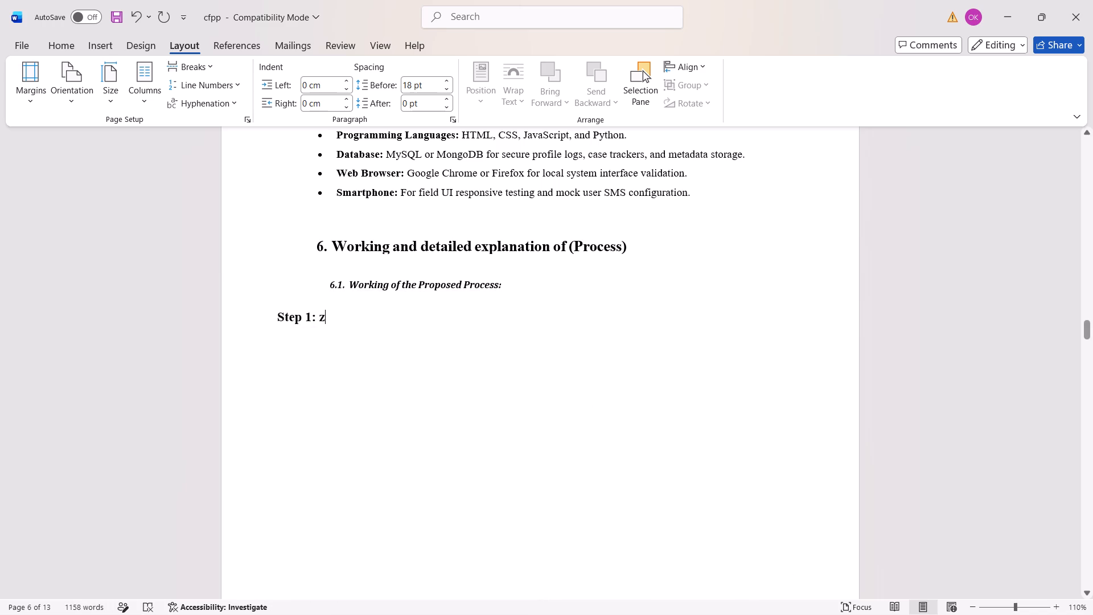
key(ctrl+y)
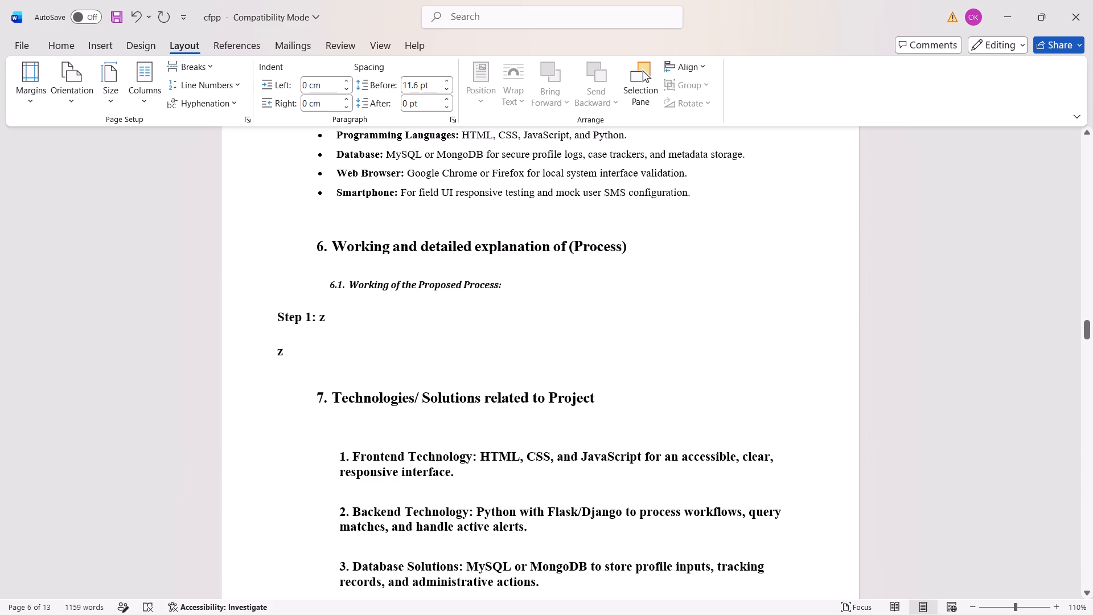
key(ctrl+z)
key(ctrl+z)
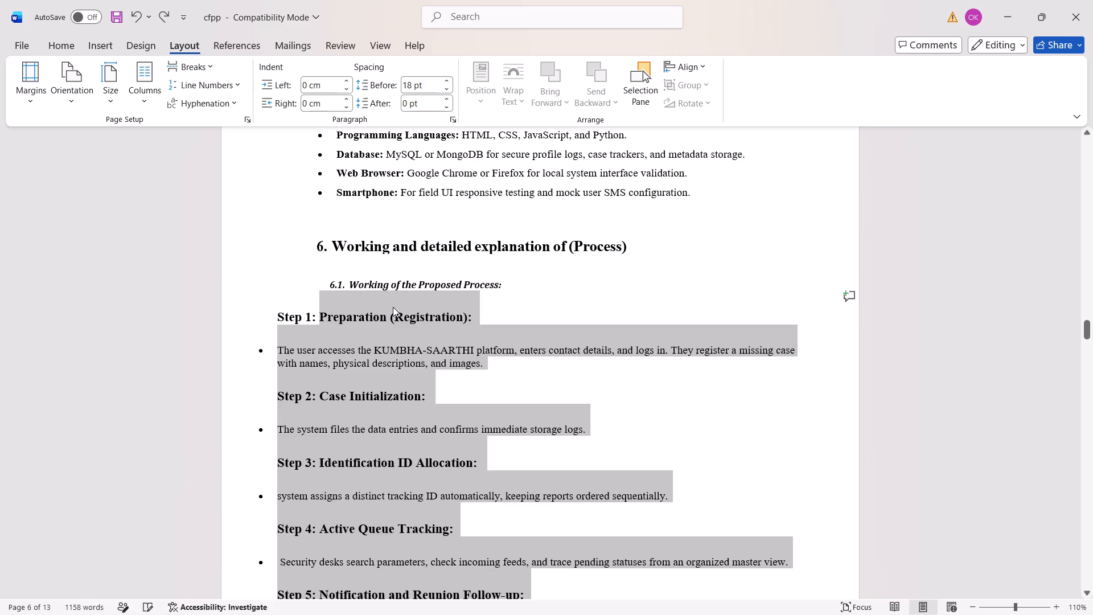
Set the left indent of the Step 1: Preparation (Registration) heading under 6.1 to 2.1 cm.
click(388, 341)
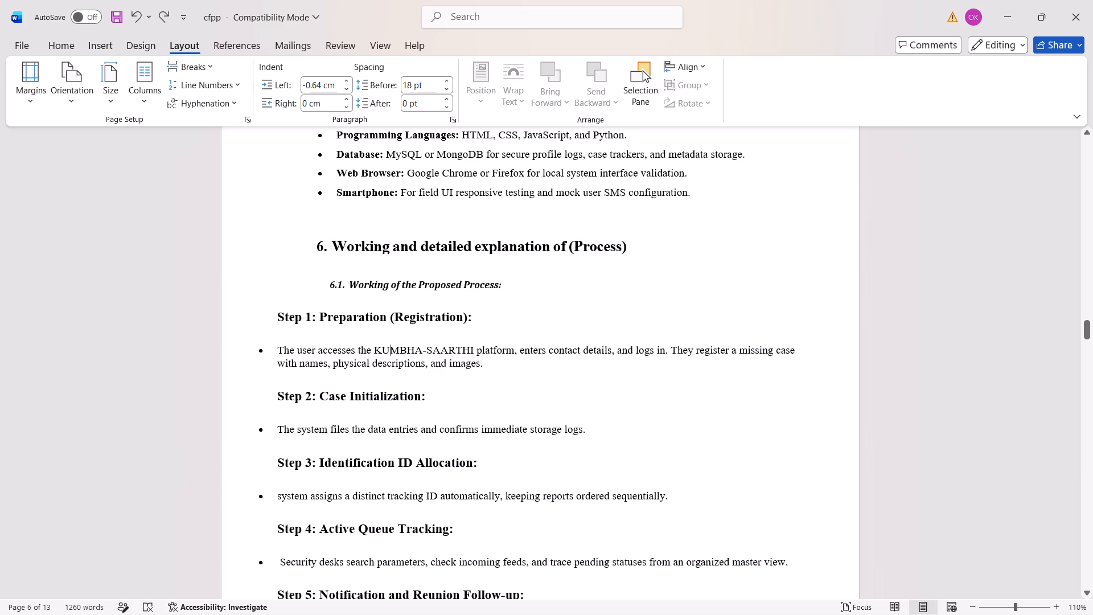
drag(276, 317, 513, 329)
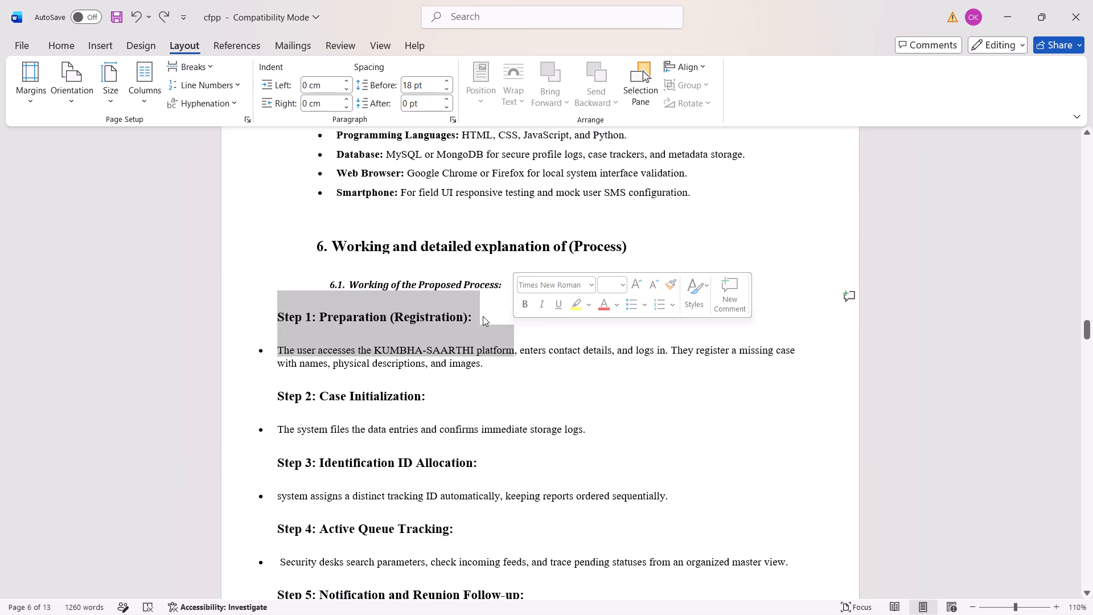
click(483, 316)
click(483, 316)
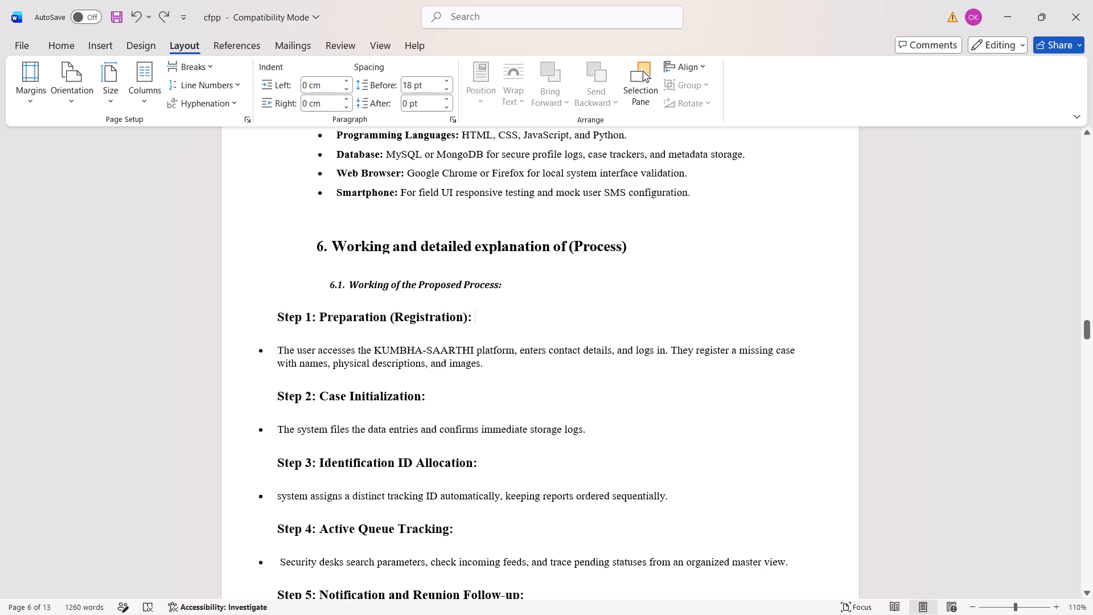
drag(275, 317, 482, 313)
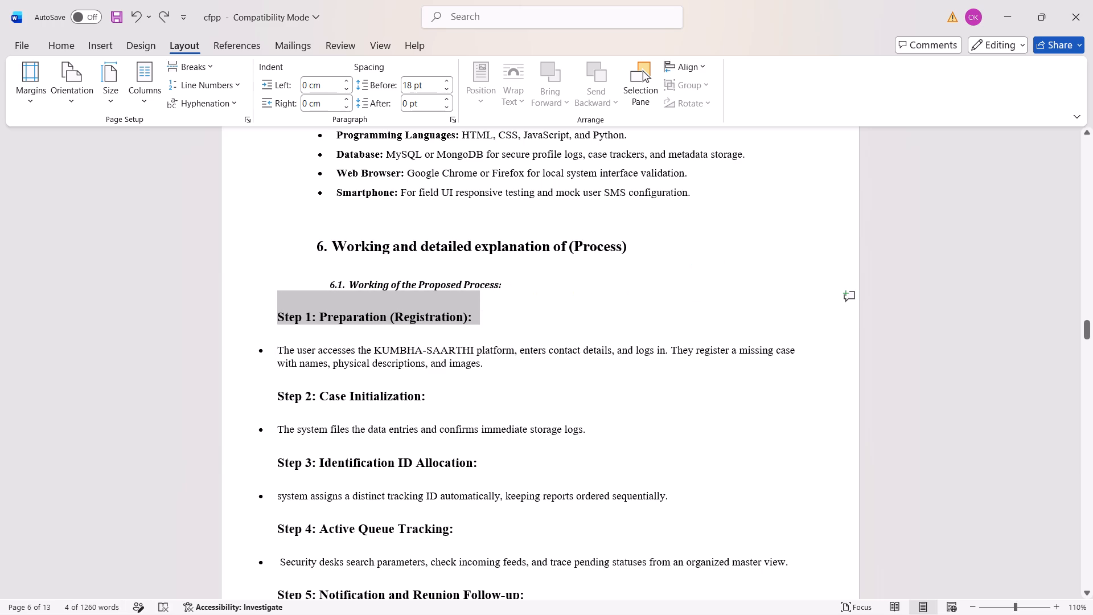
click(346, 83)
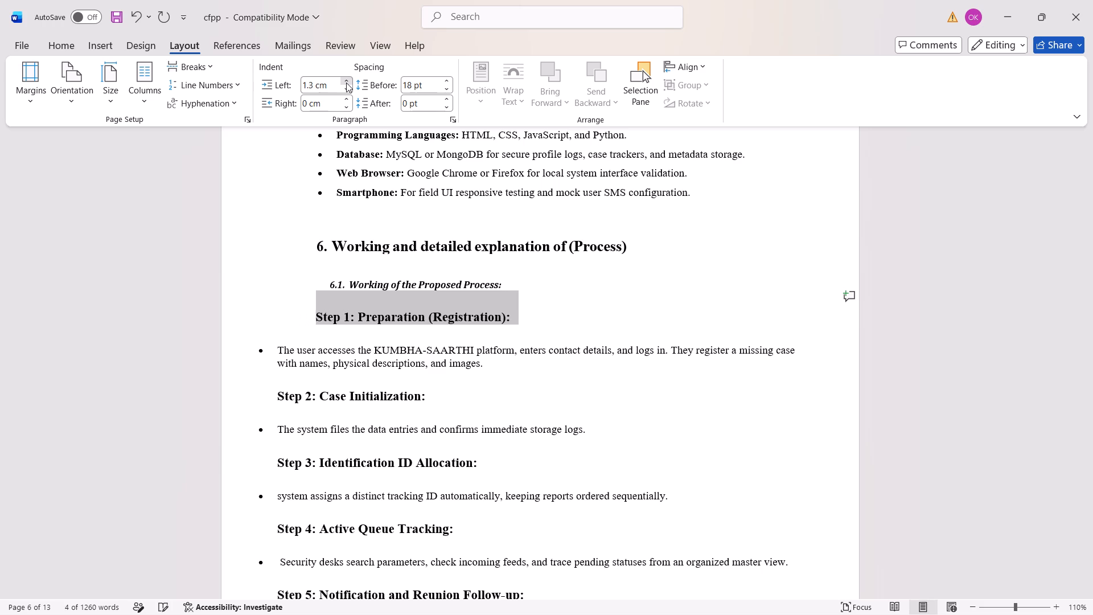
Set the left indent of the bullet paragraph under the Step 1 heading to 2.5 cm.
drag(273, 346, 432, 351)
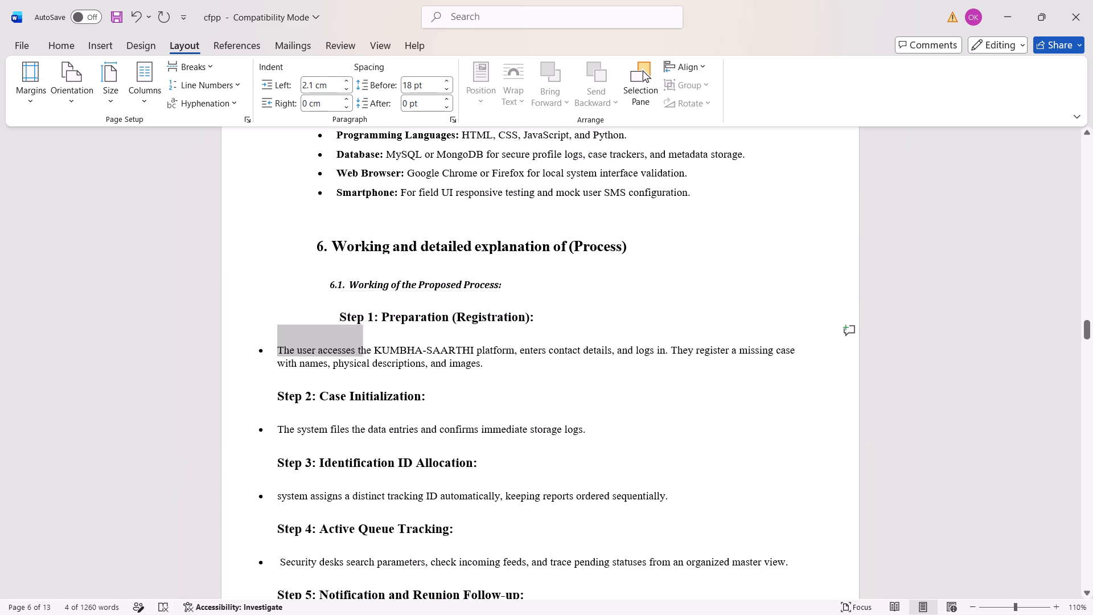
drag(432, 351, 487, 365)
click(348, 81)
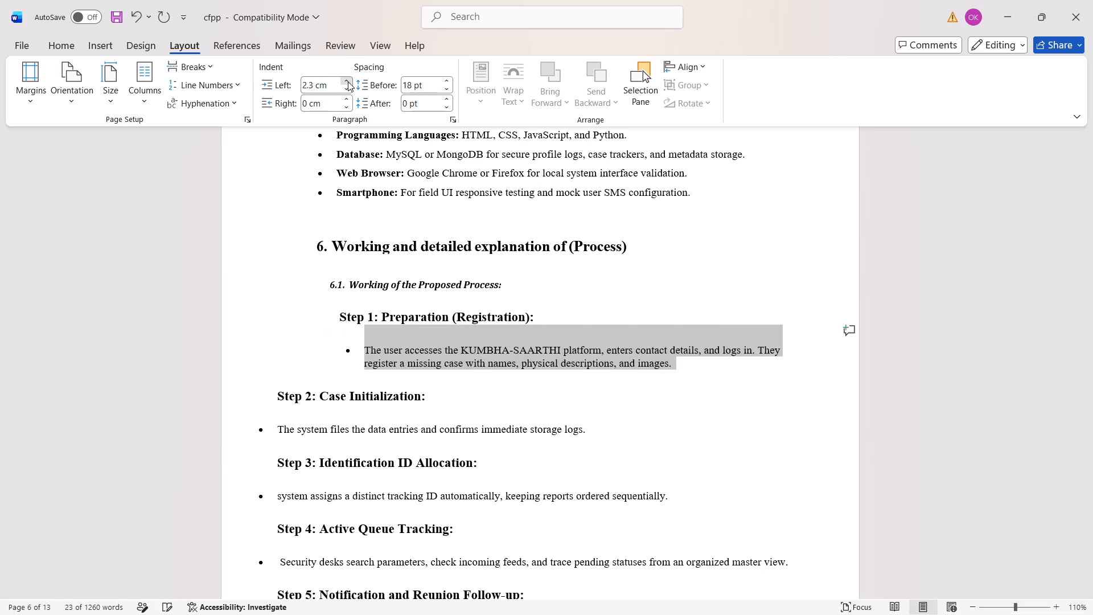
double_click(348, 81)
Set the left indent of the Step 2: Case Initialization heading to 2.1 cm.
scroll(367, 393, down, 1)
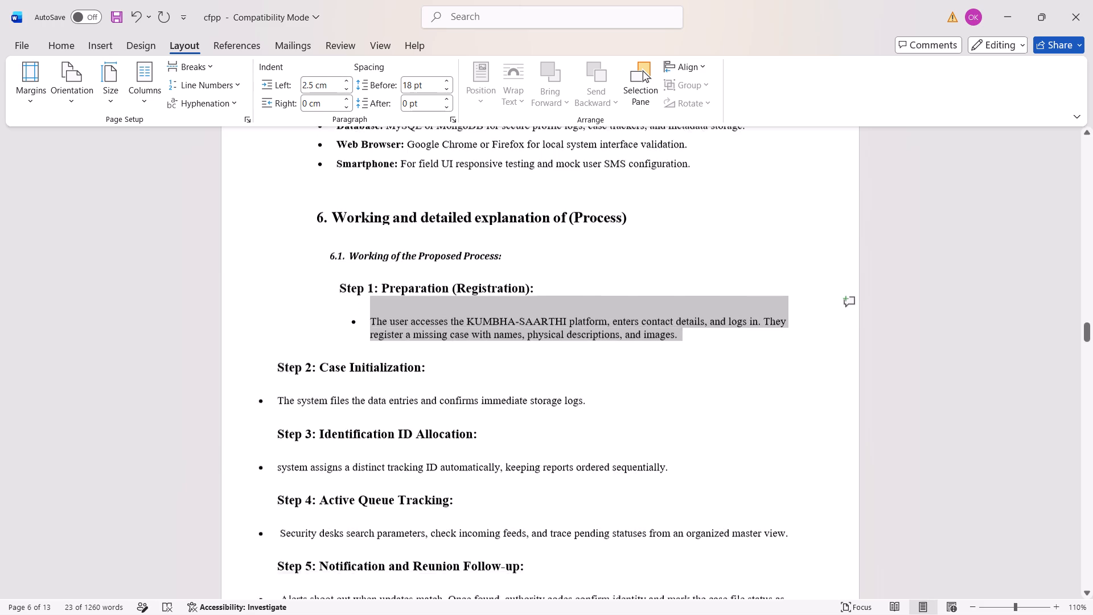
scroll(367, 393, down, 1)
drag(440, 300, 288, 292)
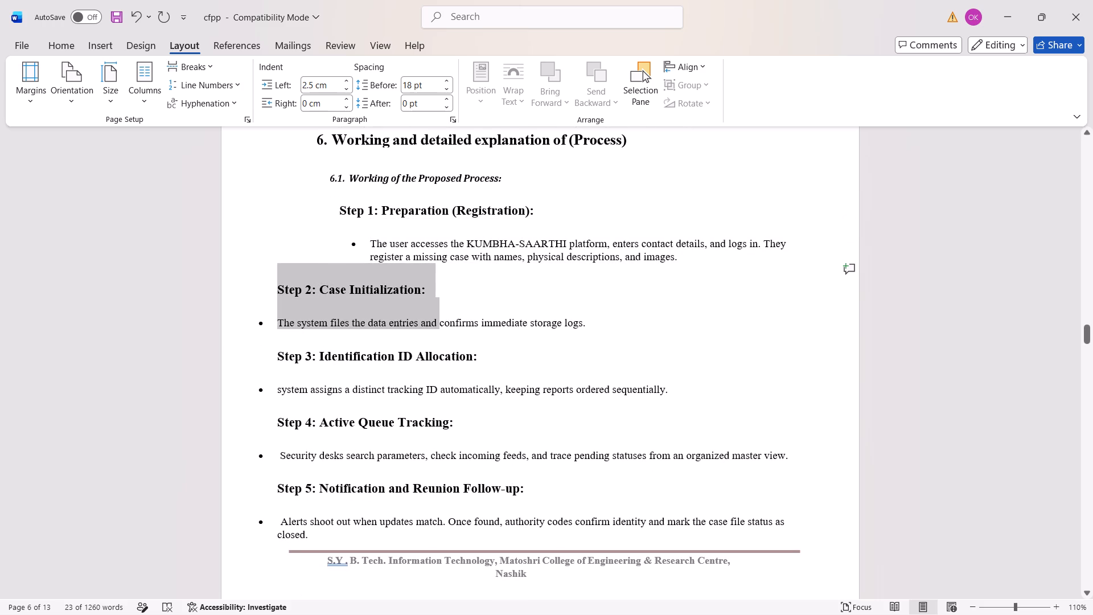
drag(288, 292, 276, 296)
click(276, 296)
drag(276, 296, 446, 305)
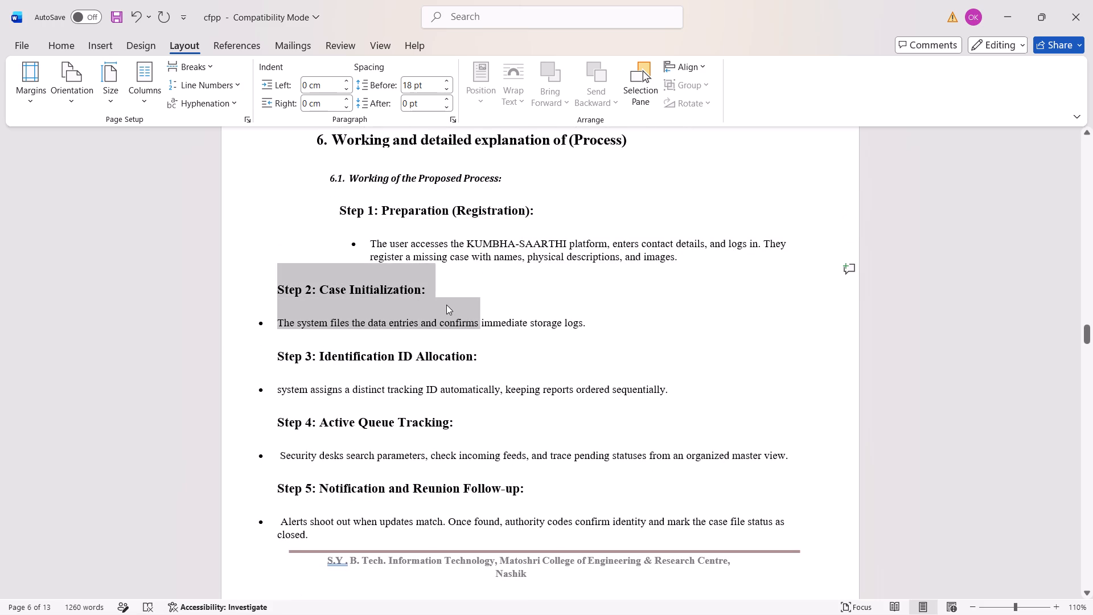
drag(446, 305, 430, 286)
click(352, 79)
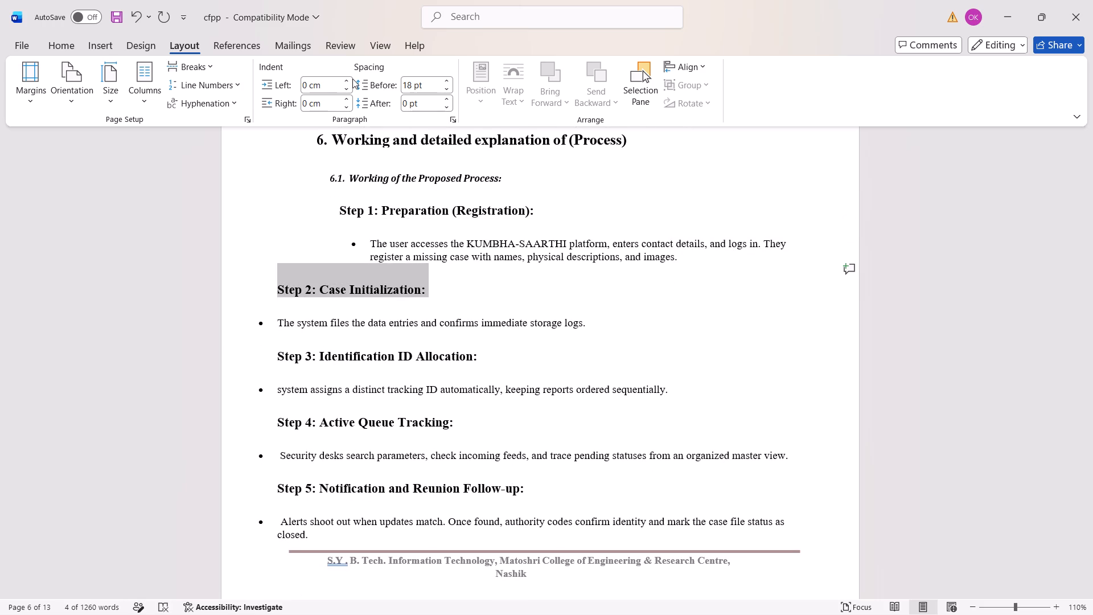
click(350, 80)
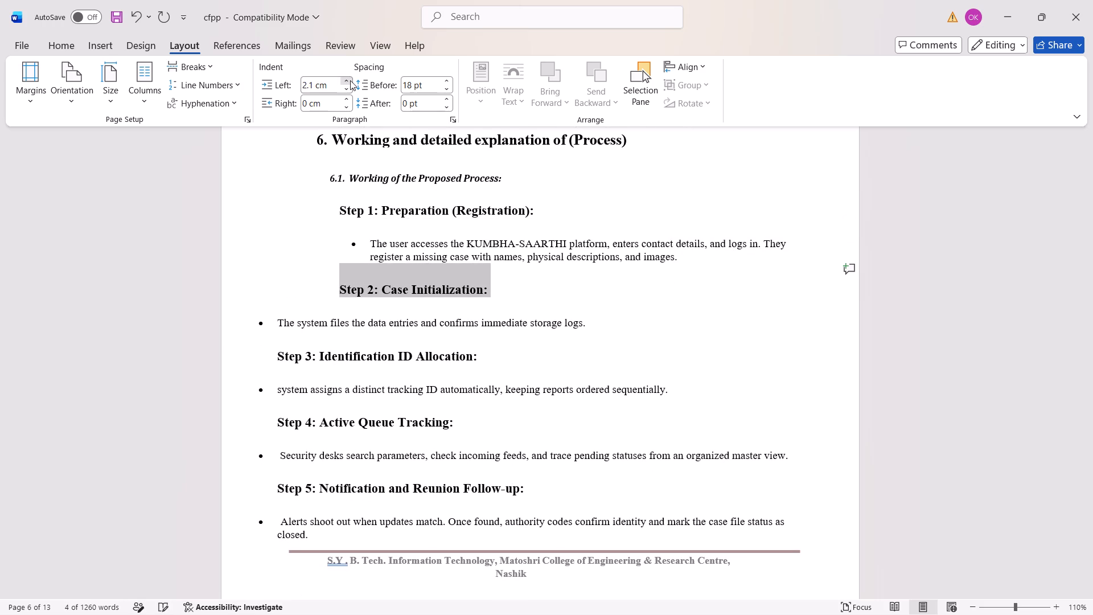
Set the left indent of the bullet paragraph under the Step 2 heading to 2.5 cm.
click(338, 316)
triple_click(274, 325)
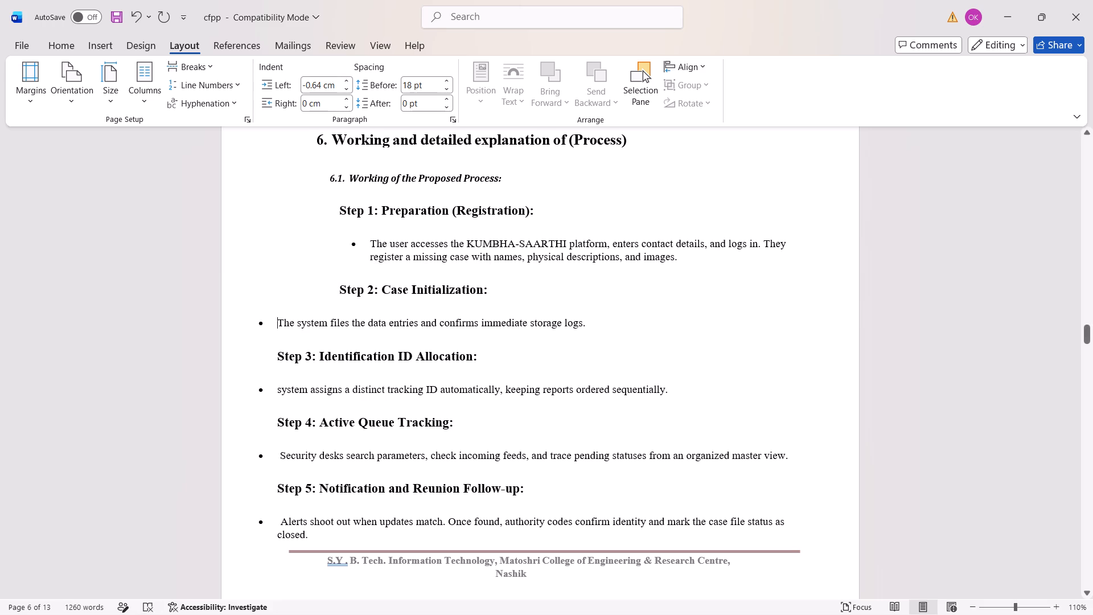
drag(346, 86, 349, 80)
click(349, 80)
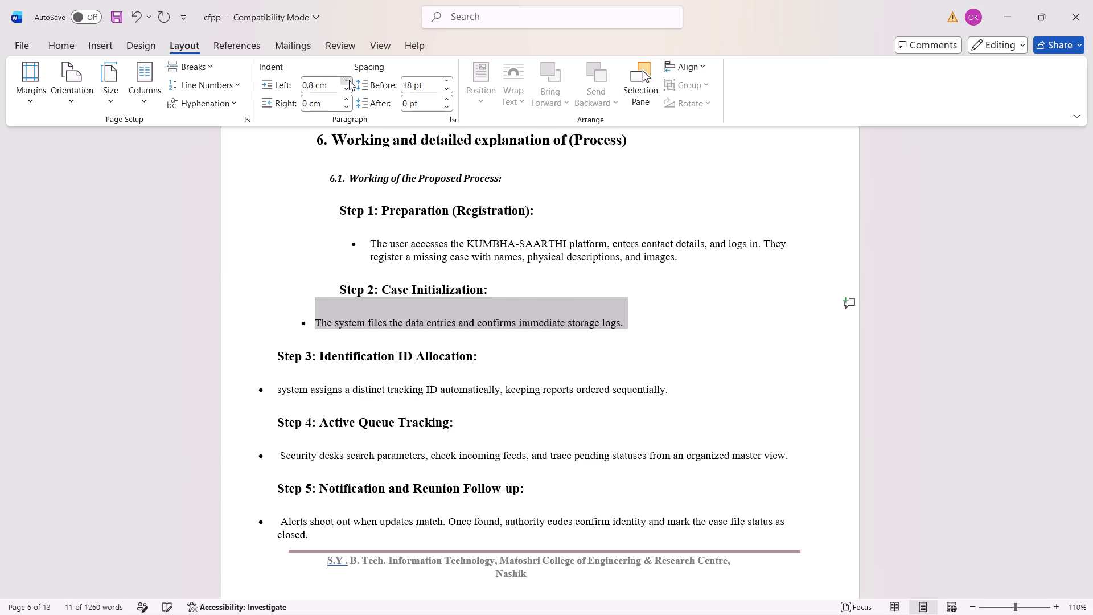
click(349, 80)
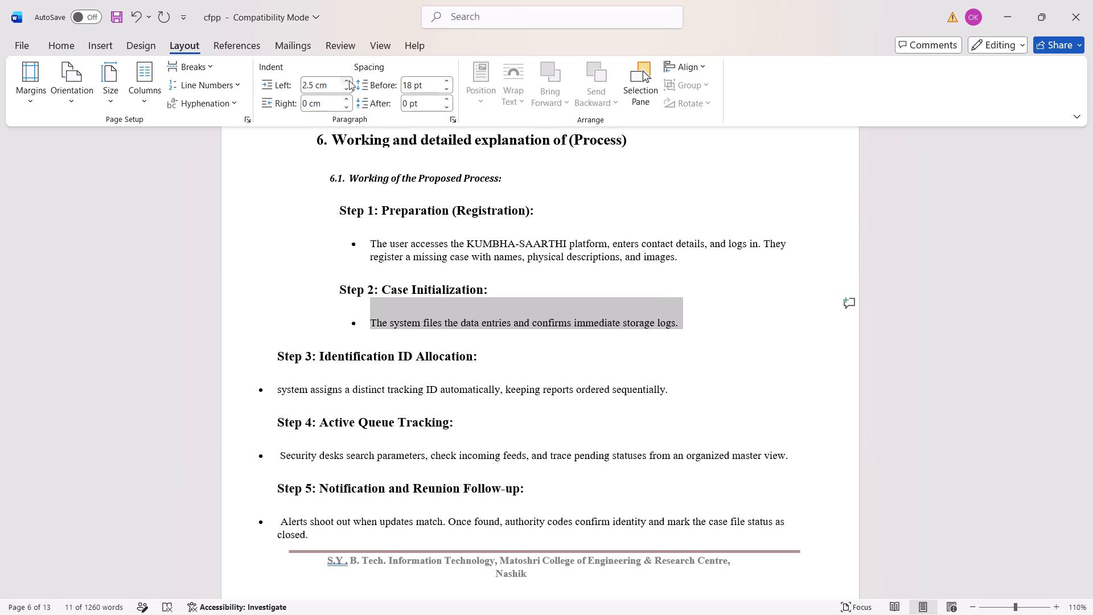
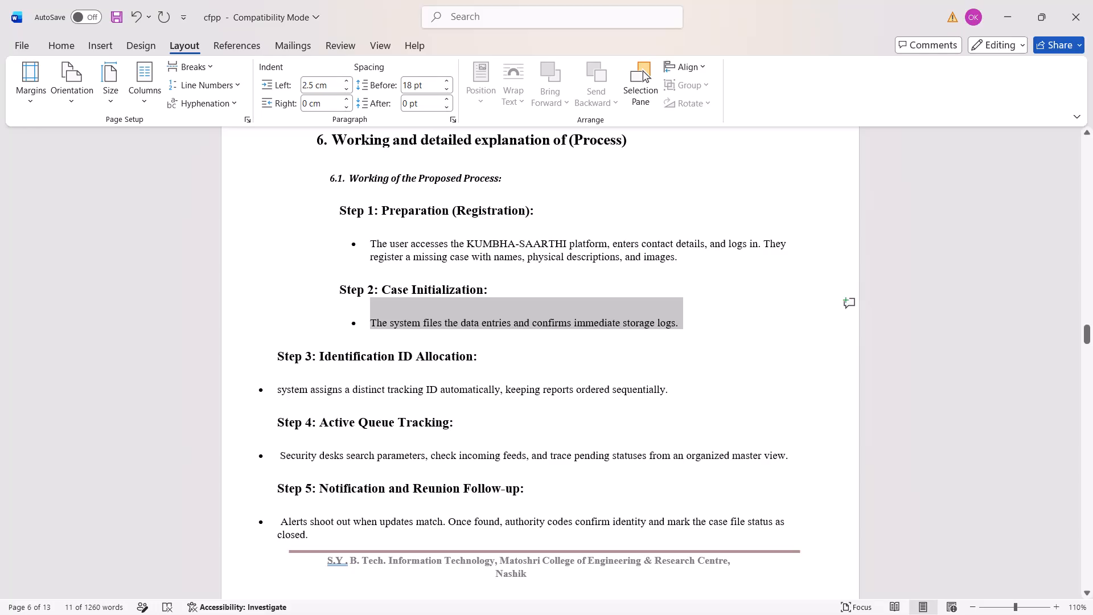
Set the left indent of the Step 3: Identification ID Allocation heading to 2.1 cm.
drag(276, 358, 470, 358)
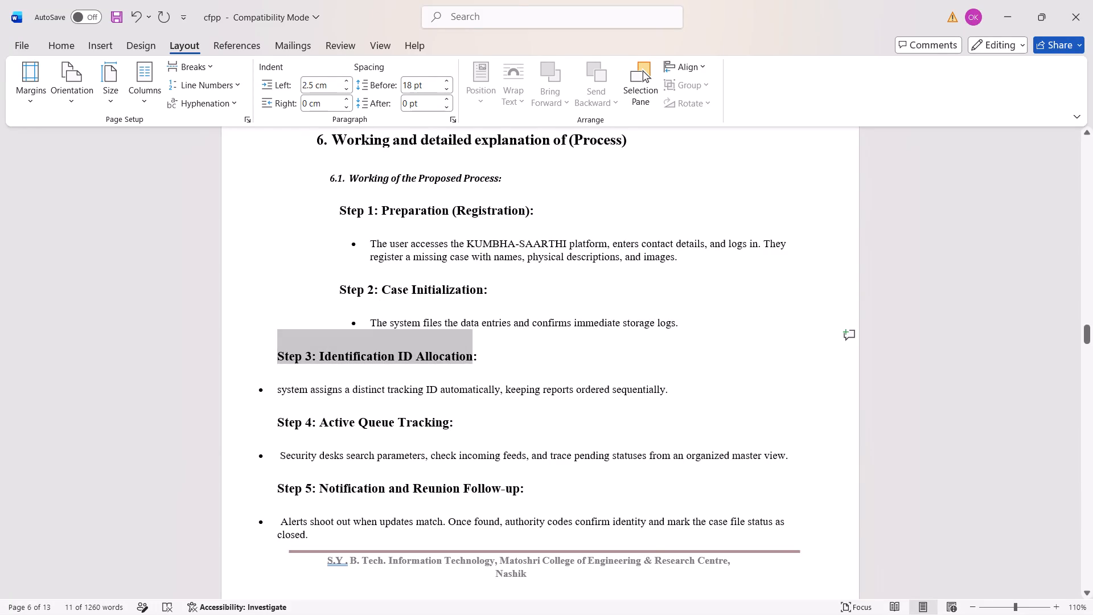
drag(470, 358, 478, 358)
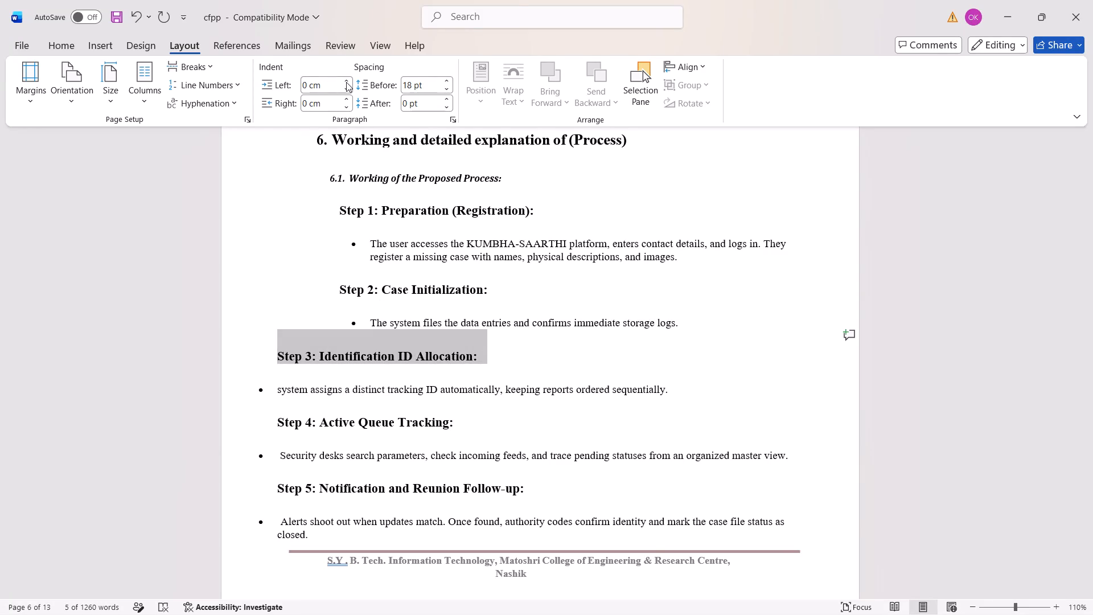
click(347, 82)
triple_click(347, 82)
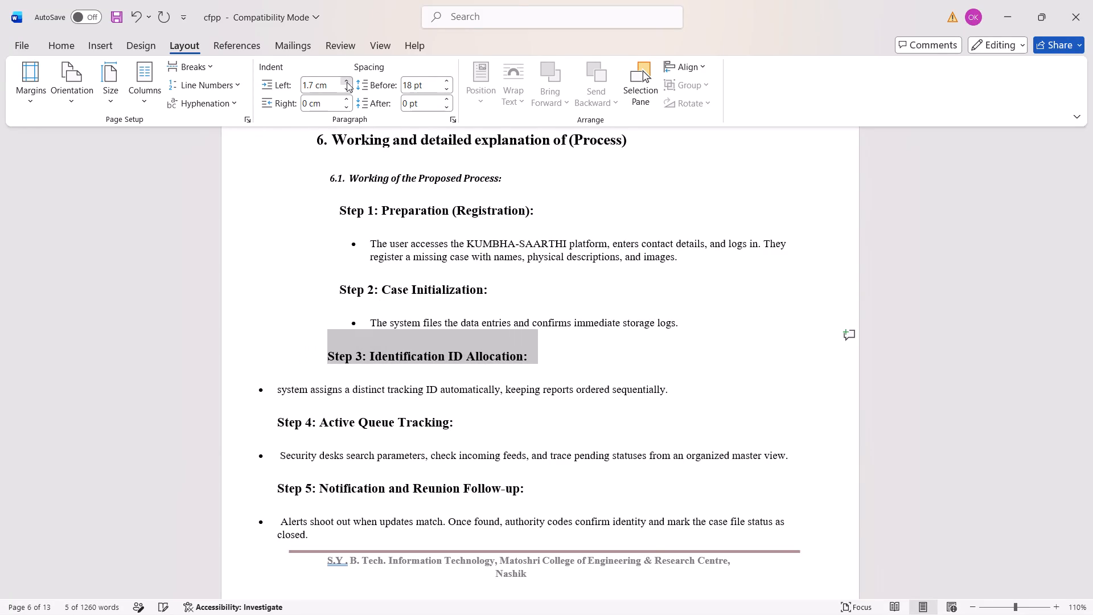
double_click(347, 82)
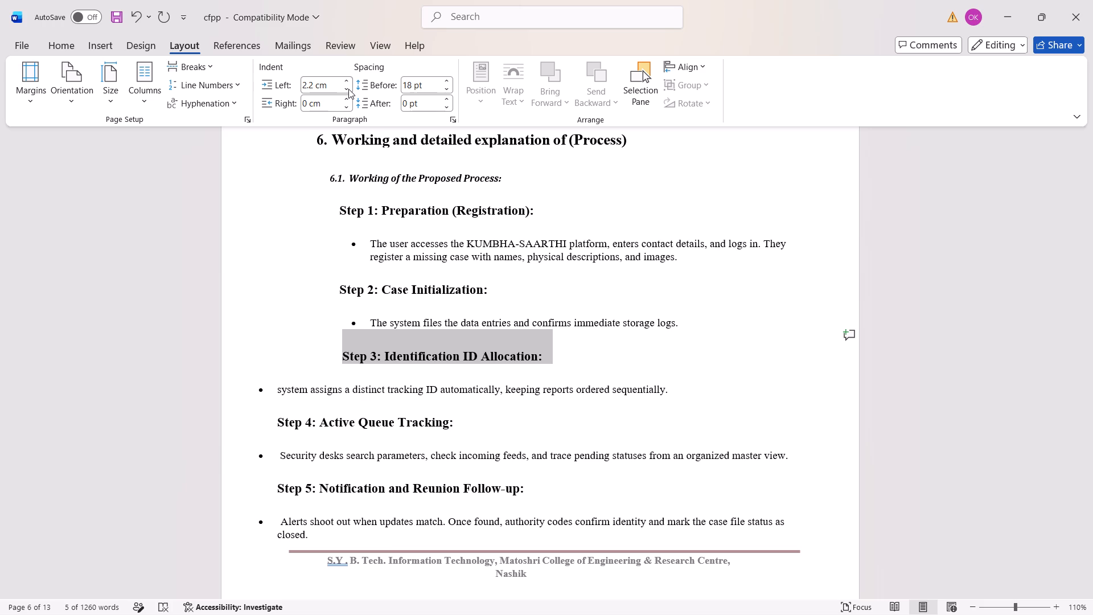
click(348, 89)
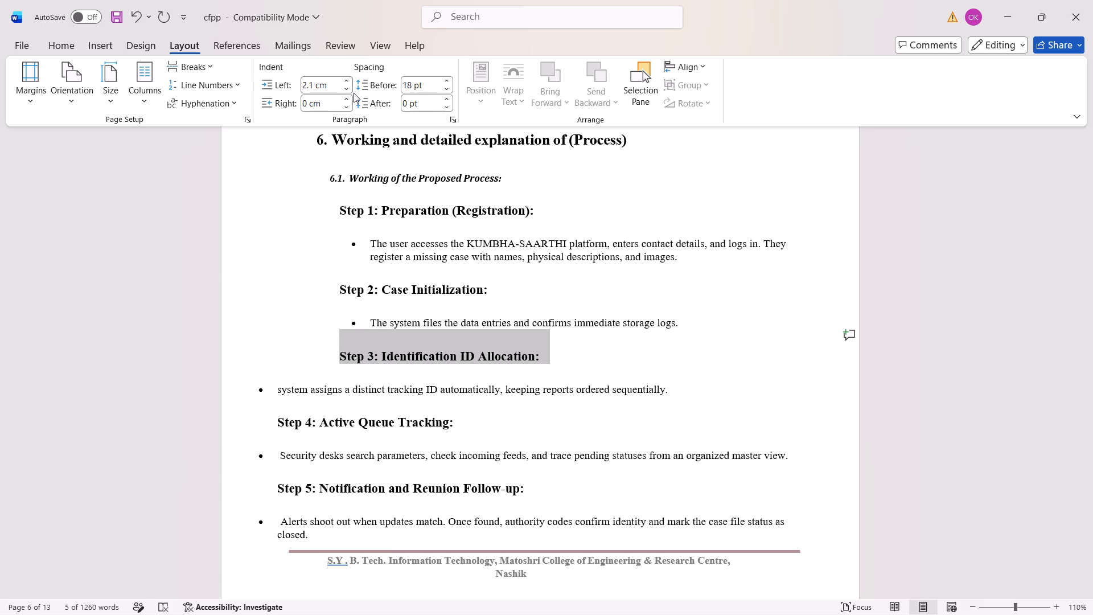
Set the left indent of the bullet paragraph under the Step 3 heading to 2.6 cm.
scroll(332, 286, down, 1)
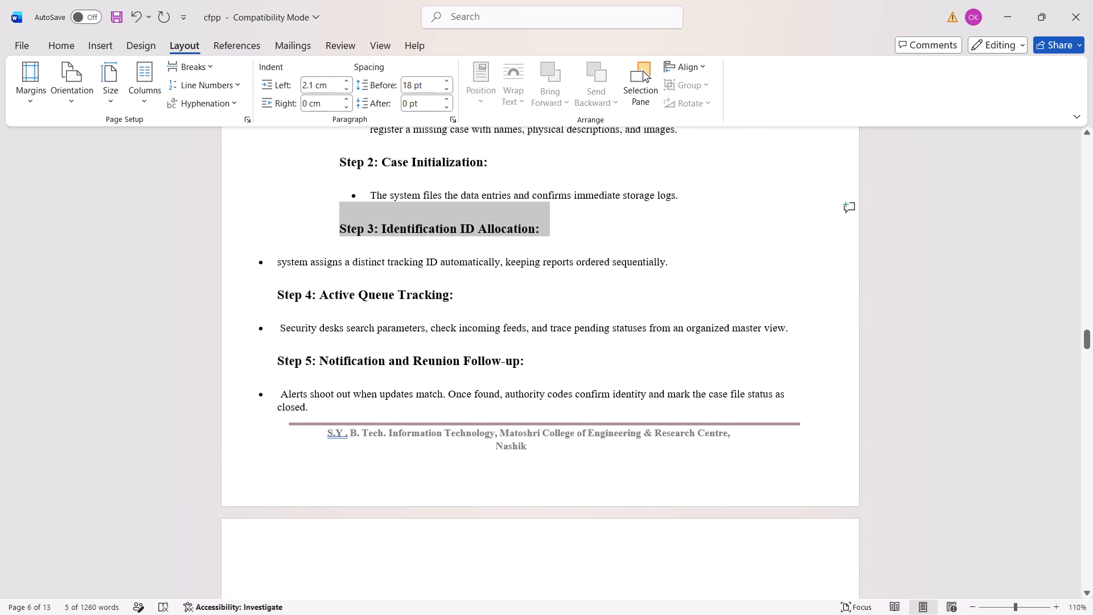
triple_click(274, 265)
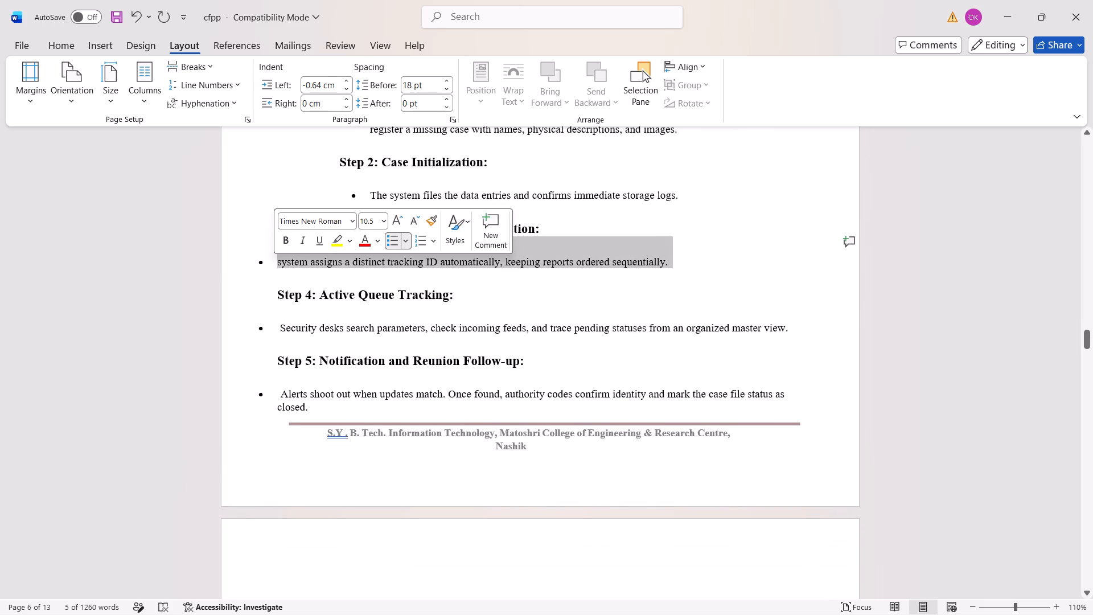
double_click(344, 78)
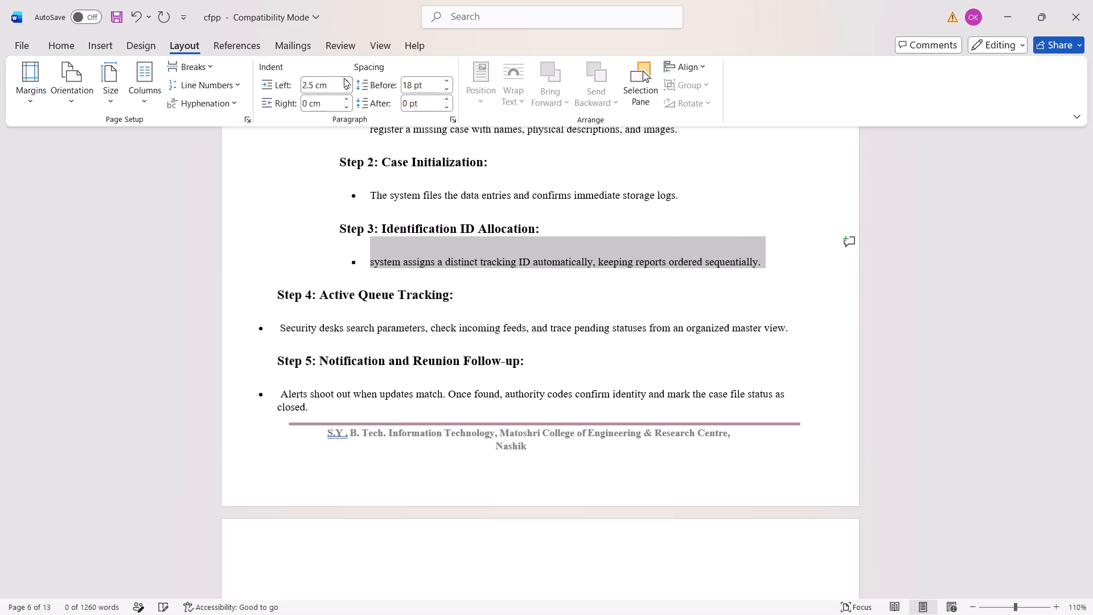
click(344, 78)
Set the left indent of the Step 4: Active Queue Tracking heading to 2.1 cm.
scroll(309, 260, down, 1)
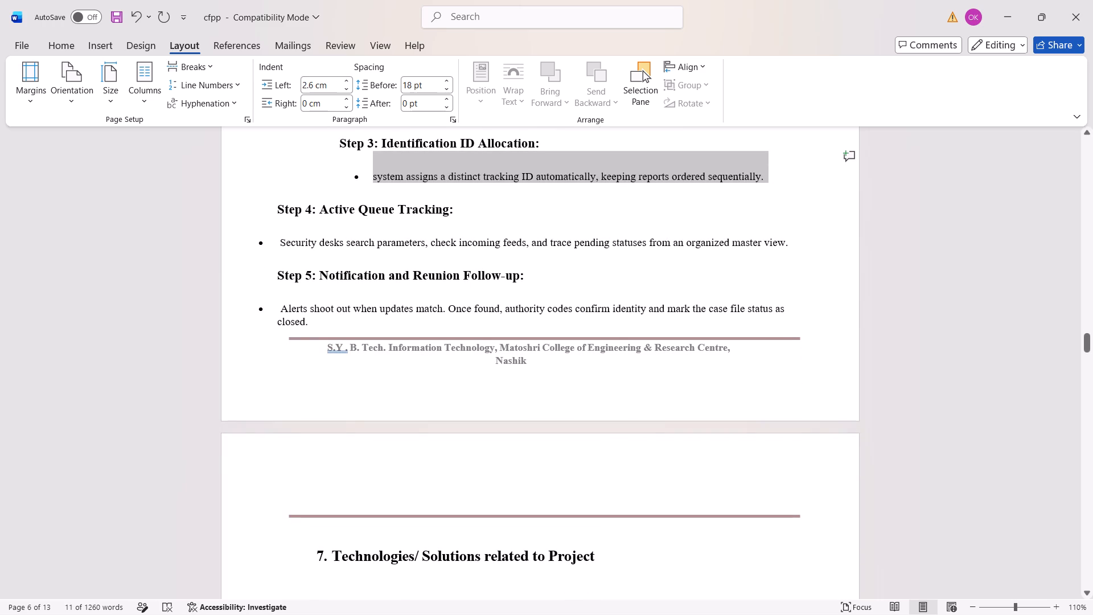
drag(273, 207, 463, 212)
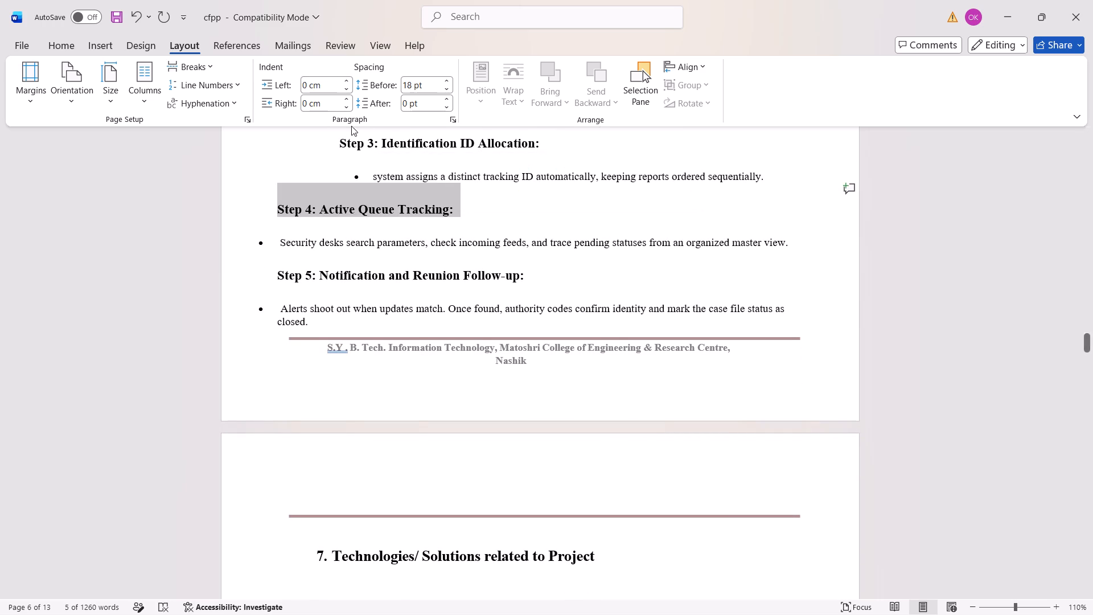
click(312, 81)
text(2.1)
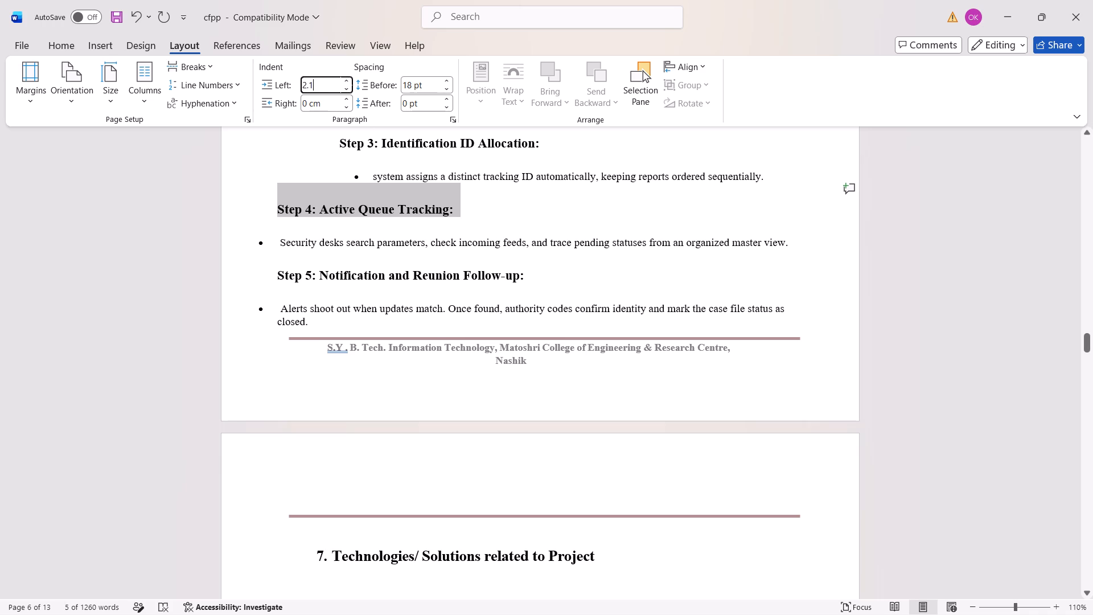
key(Return)
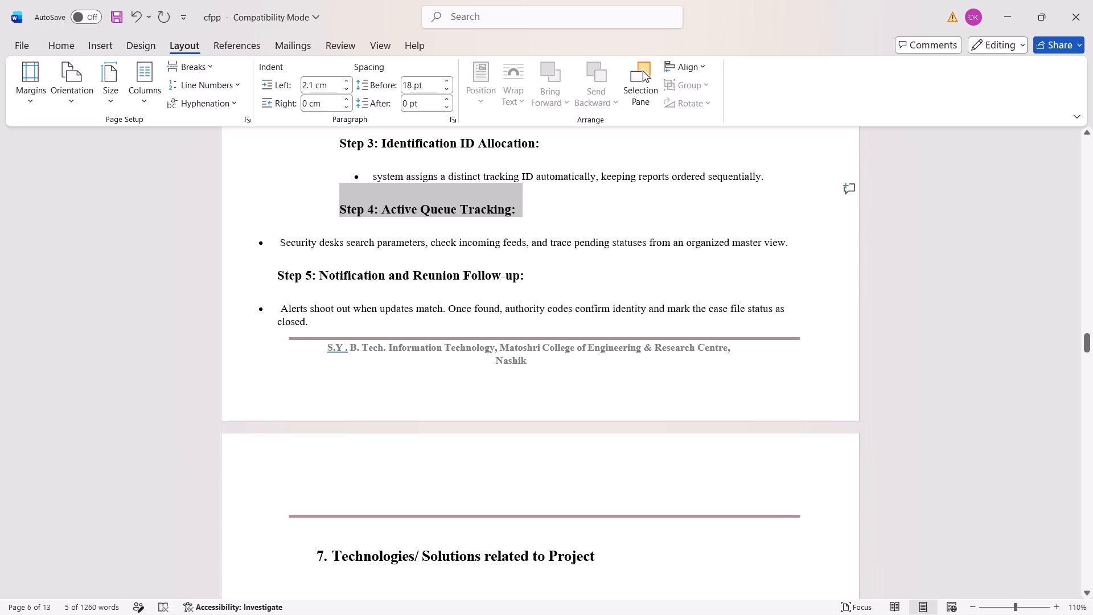
Set the left indent of the bullet paragraph under the Step 4 heading to 2.6 cm.
double_click(286, 243)
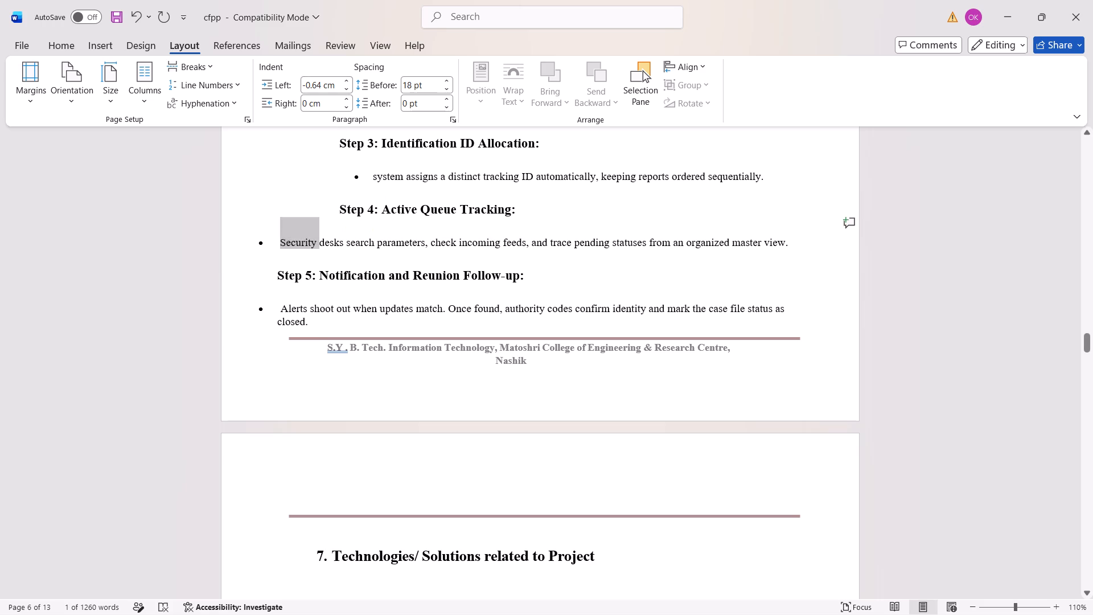
drag(305, 261, 312, 255)
double_click(312, 255)
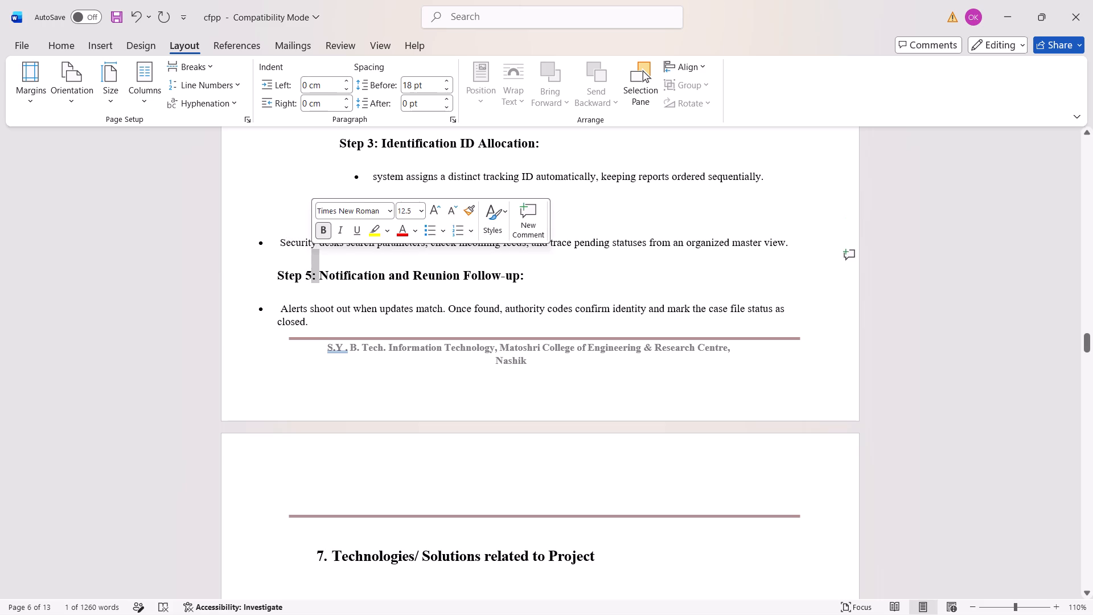
triple_click(307, 244)
click(307, 244)
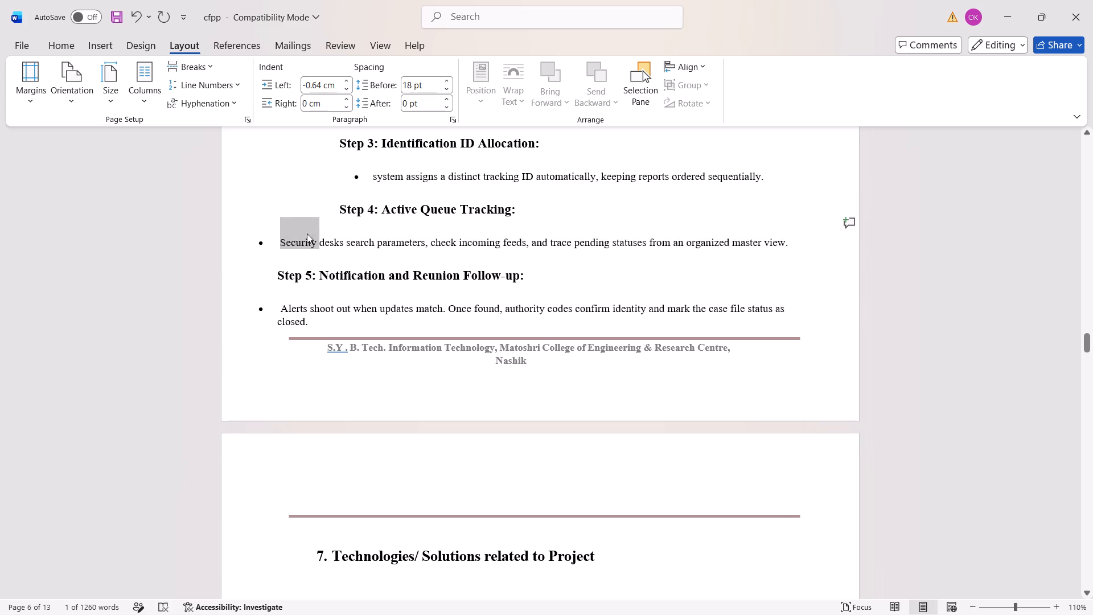
triple_click(306, 240)
click(306, 240)
triple_click(306, 240)
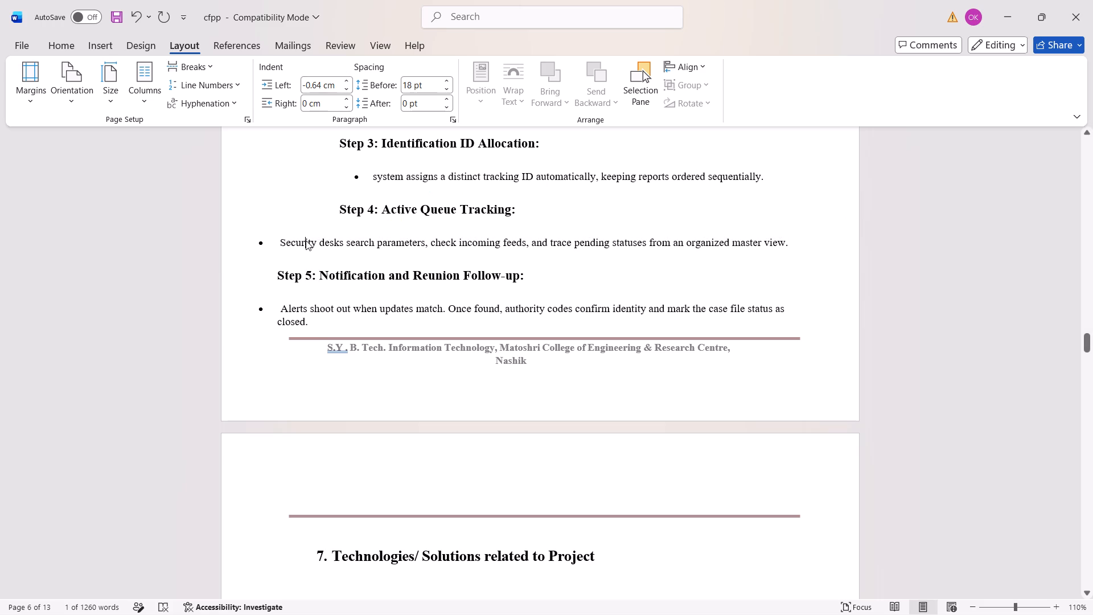
click(346, 77)
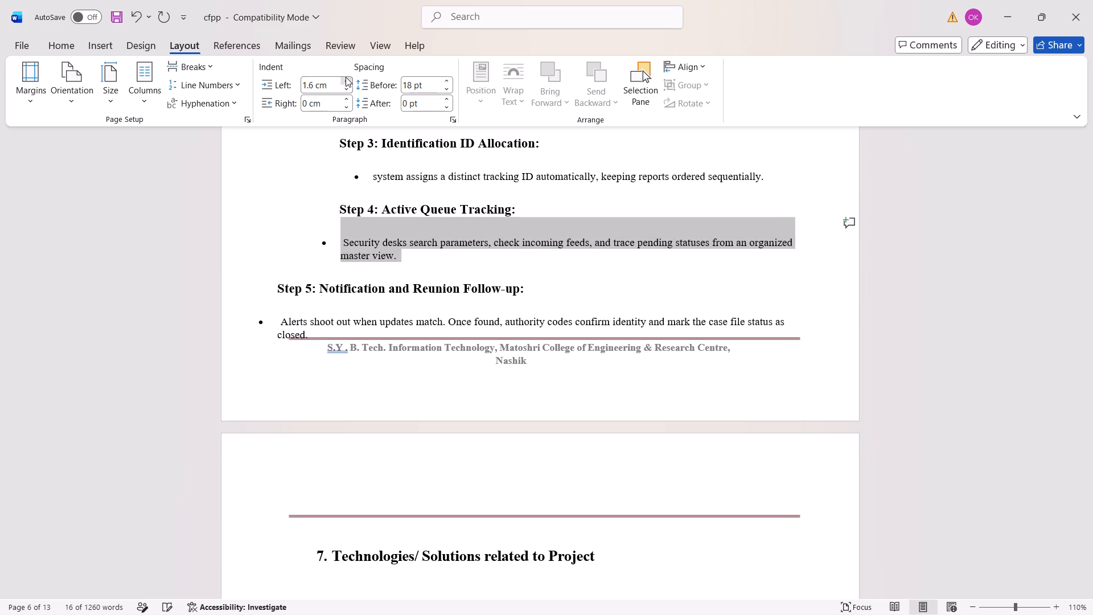
click(346, 76)
click(346, 76)
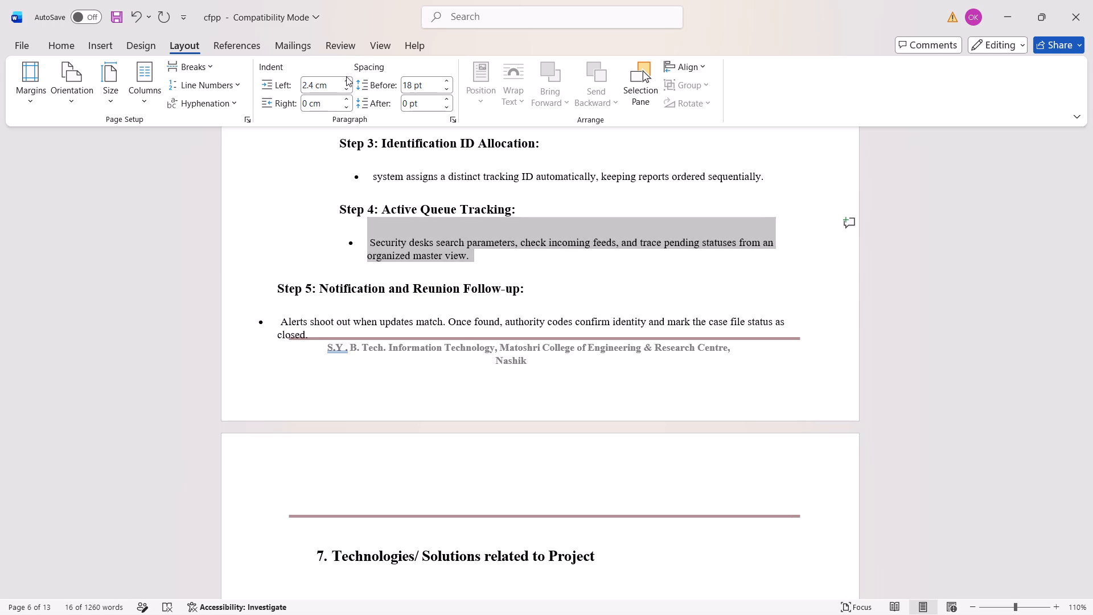
click(344, 78)
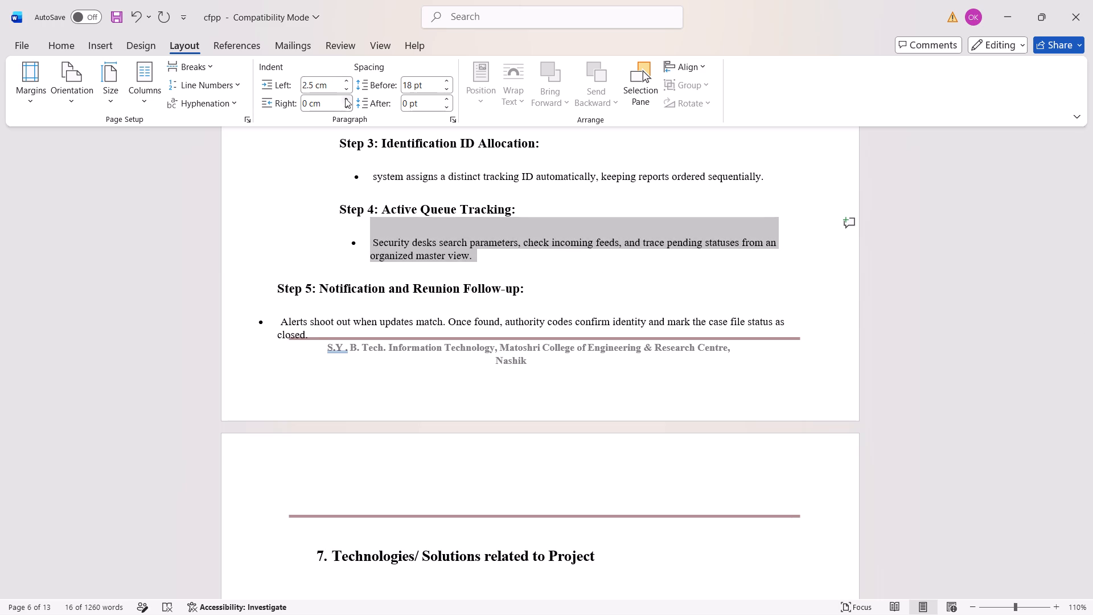
click(345, 84)
Set the left indent of the Step 5: Notification and Reunion Follow-up heading to 2.1 cm.
scroll(359, 371, down, 1)
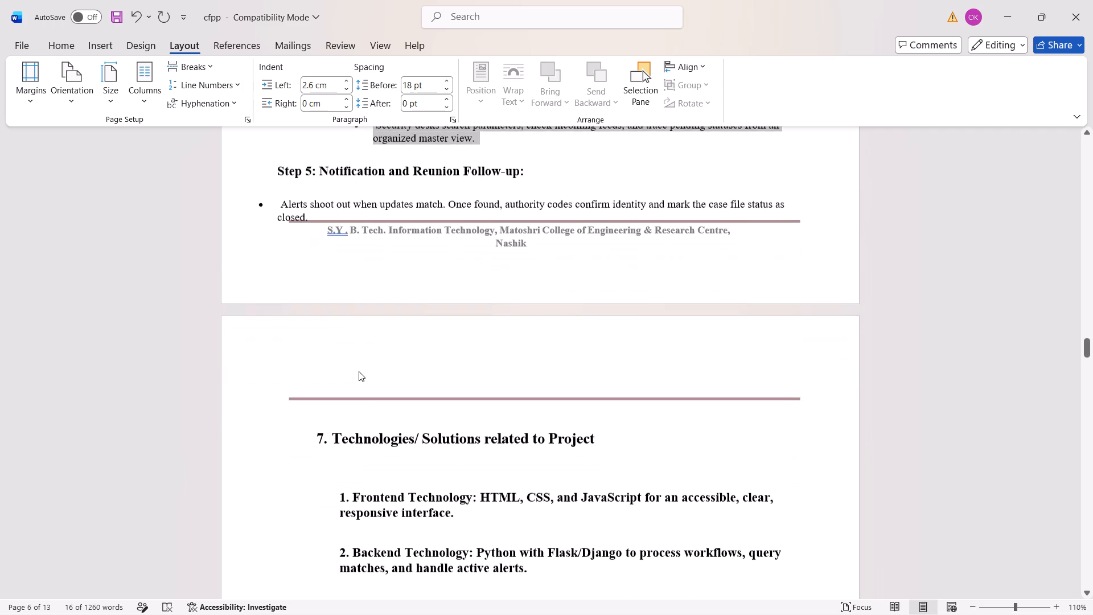
drag(533, 163, 277, 166)
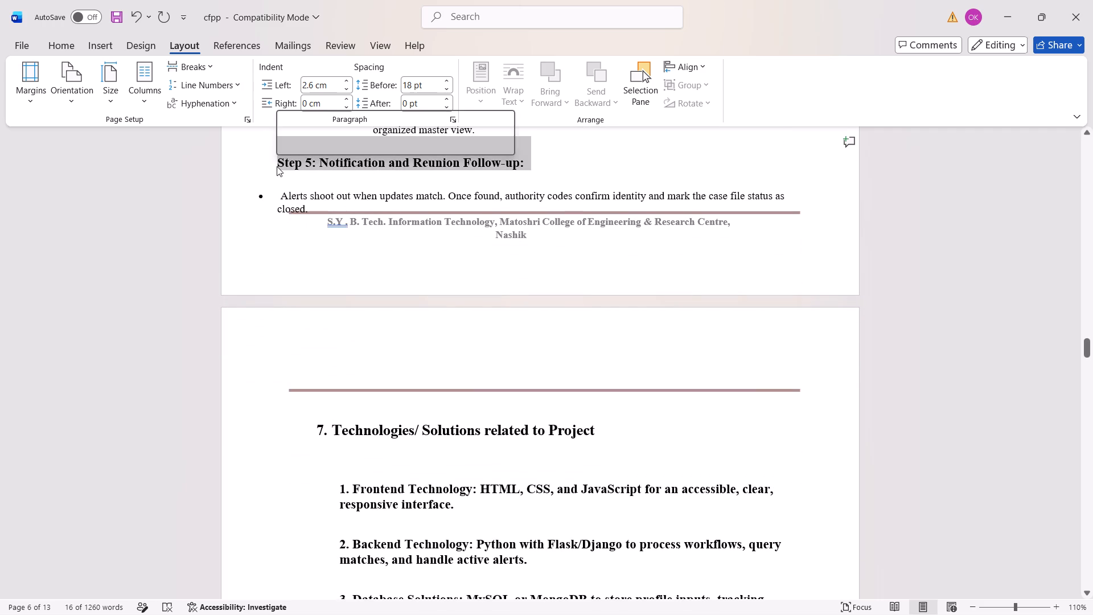
click(320, 88)
text(2.1)
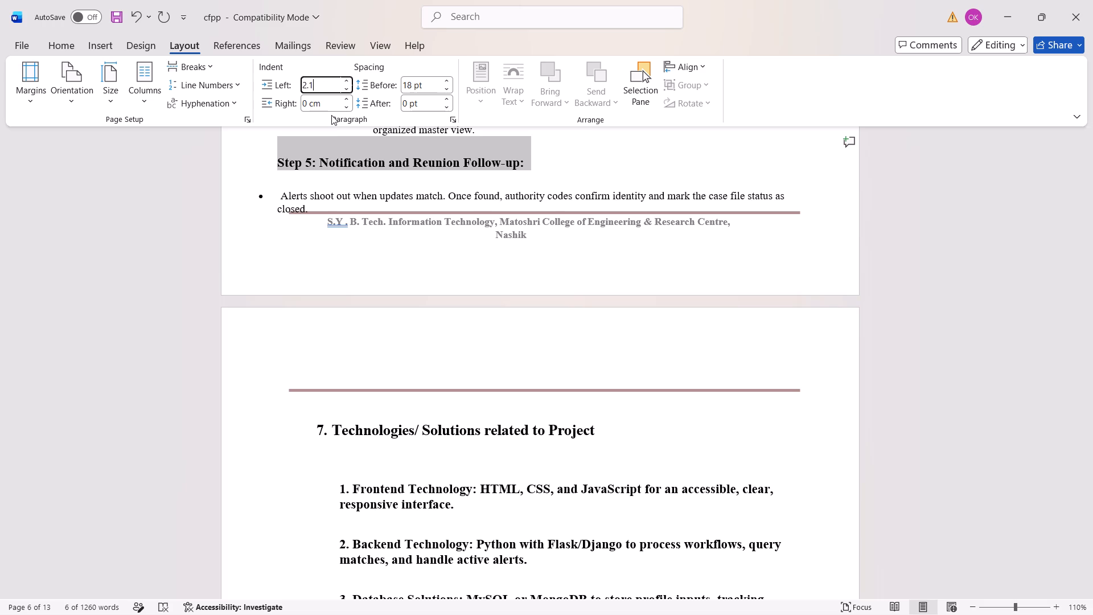
key(Return)
Set the left indent of the bullet paragraph under the Step 5 heading to 2.6 cm.
drag(281, 194, 302, 206)
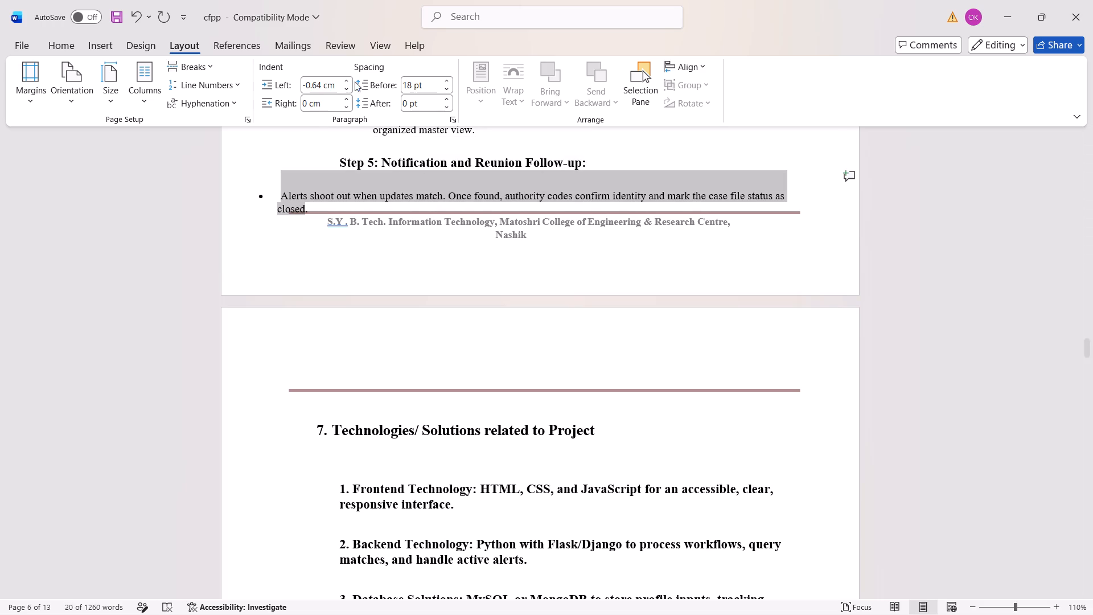
click(332, 85)
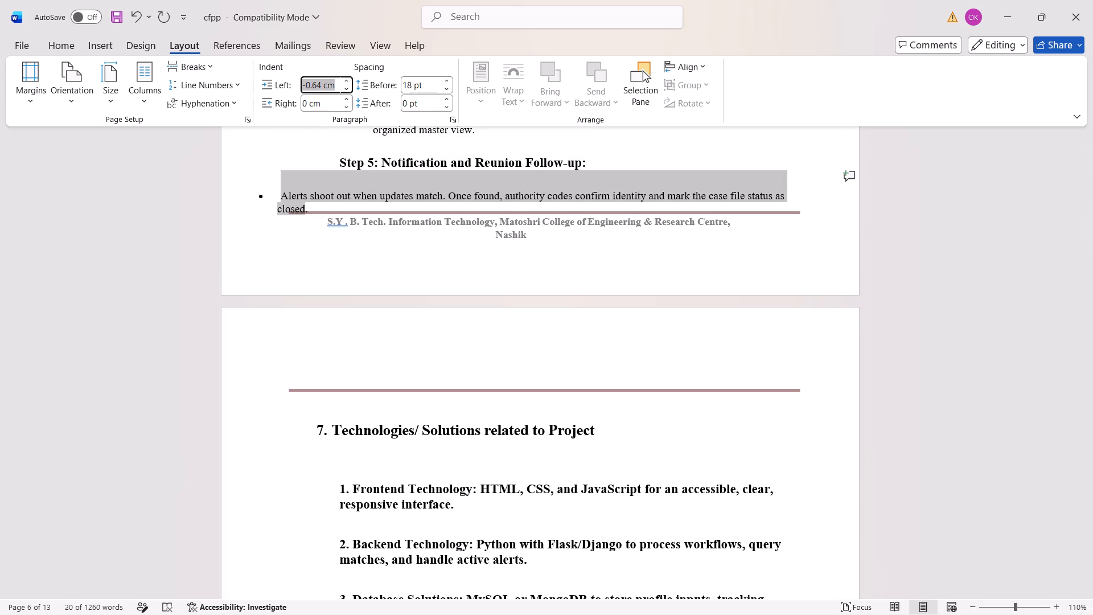
click(348, 79)
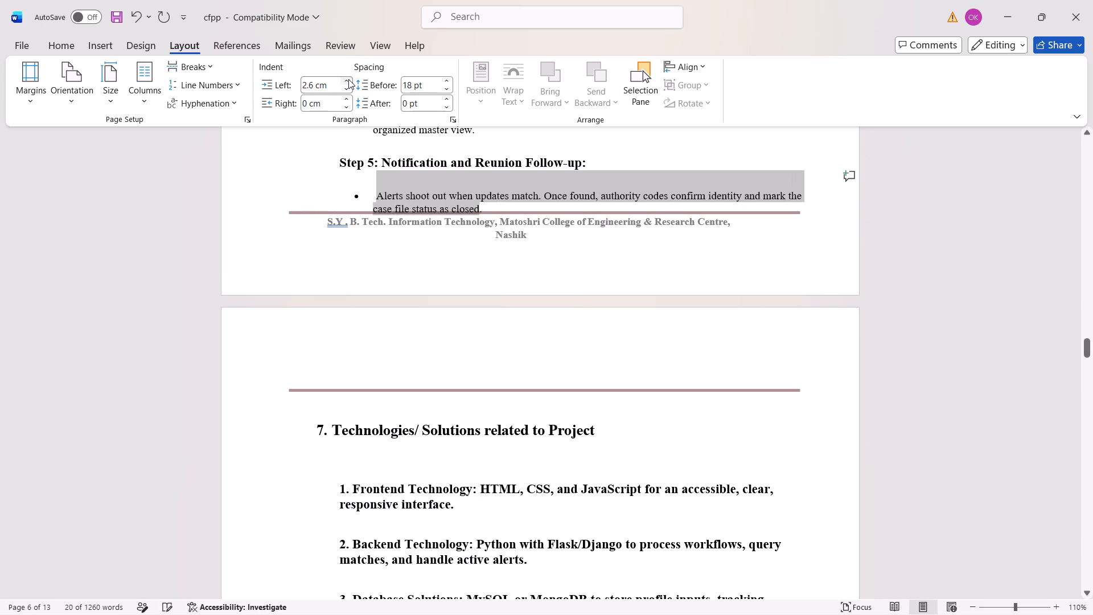
scroll(348, 79, up, 1)
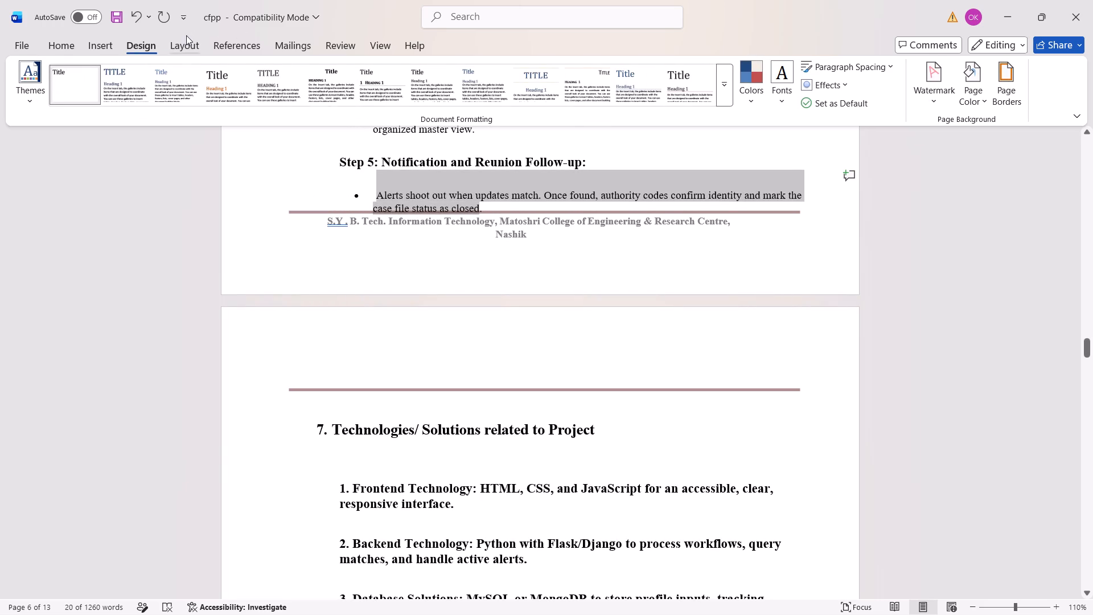
drag(184, 37, 318, 220)
scroll(318, 220, up, 1)
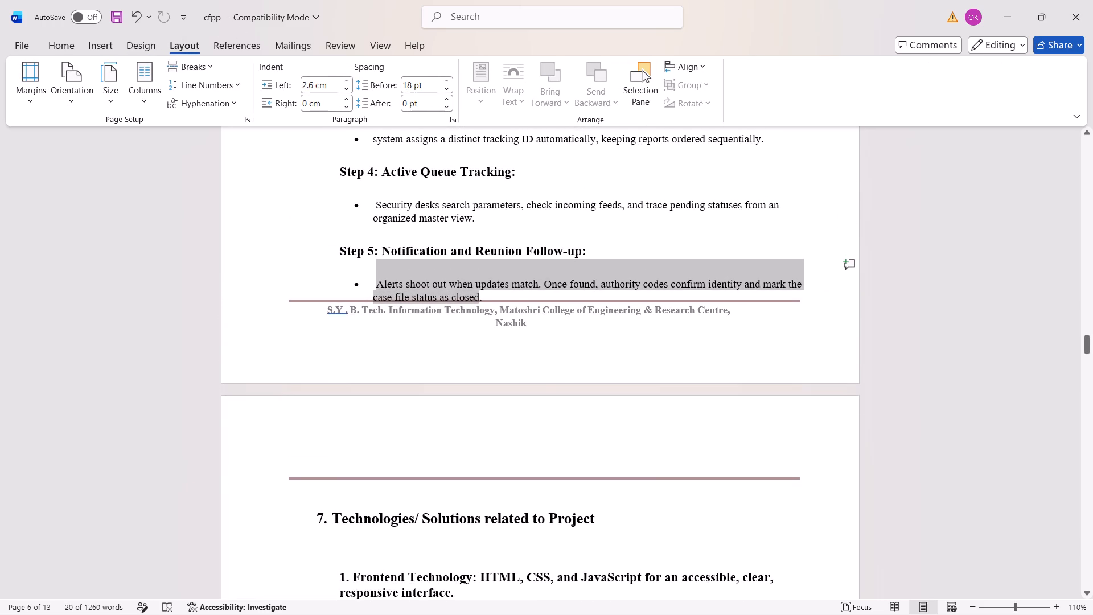
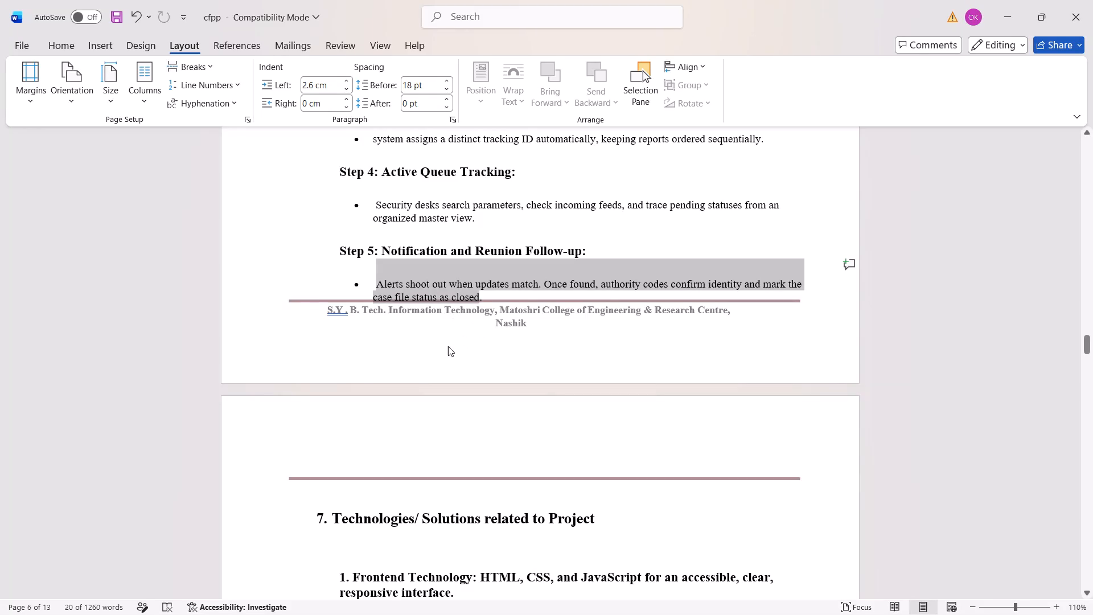
Set the spacing before to 12 pt for all Step 1 to Step 5 headings and bullets under 6.1 Working of the Proposed Process.
scroll(469, 280, up, 3)
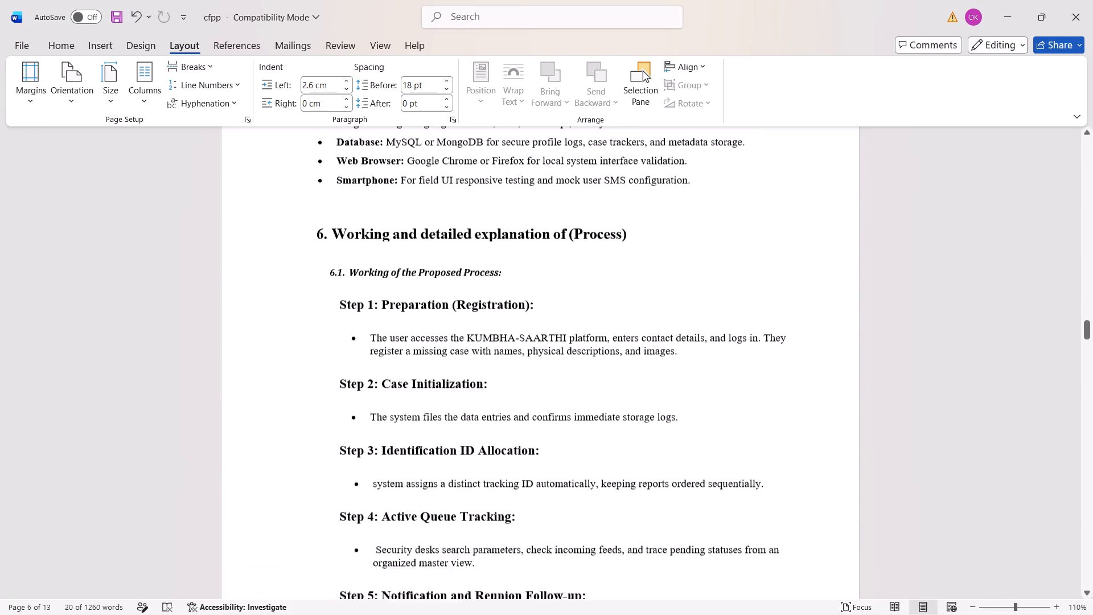
scroll(469, 280, up, 1)
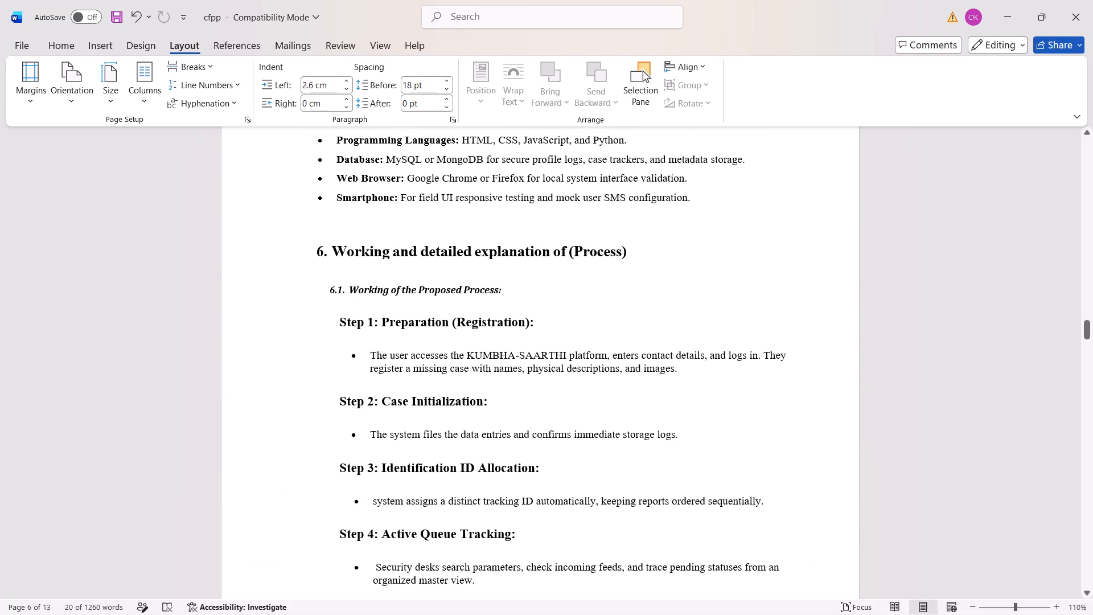
click(351, 308)
click(363, 307)
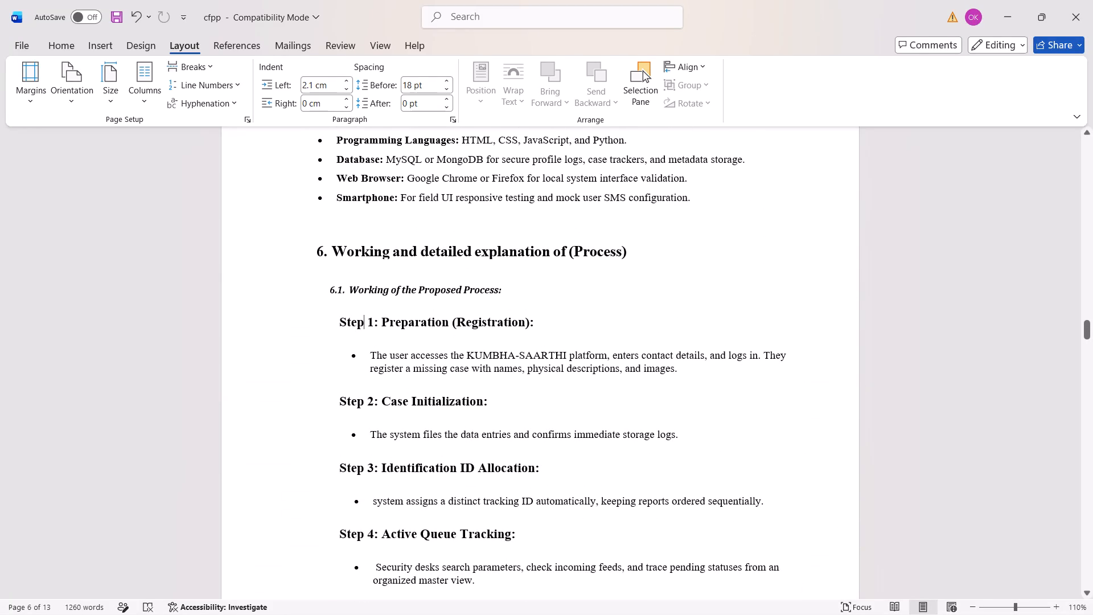
double_click(442, 311)
click(387, 307)
click(351, 309)
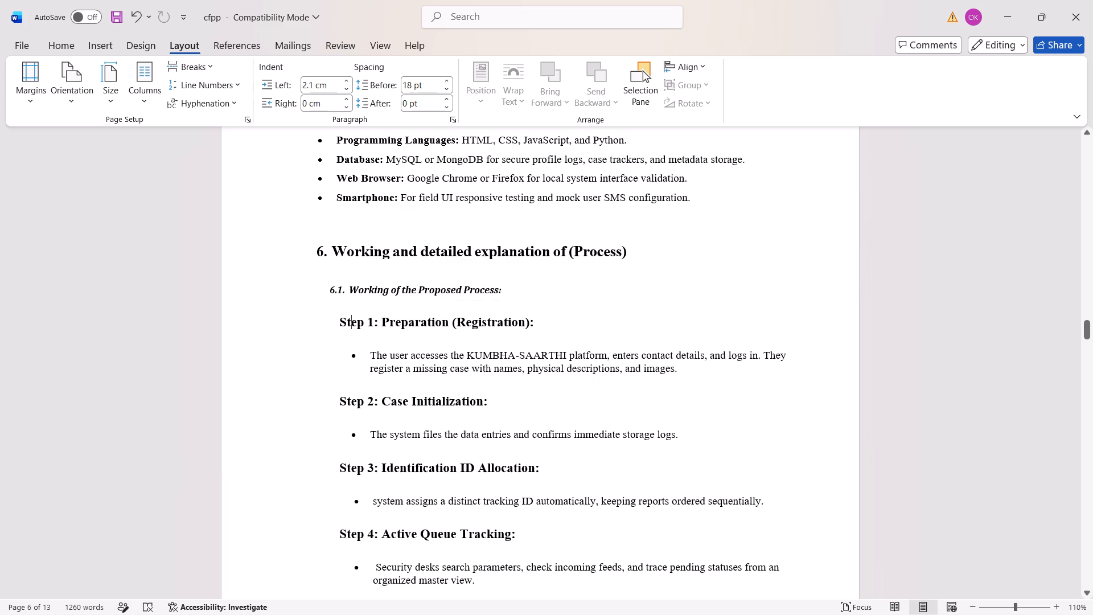
click(513, 293)
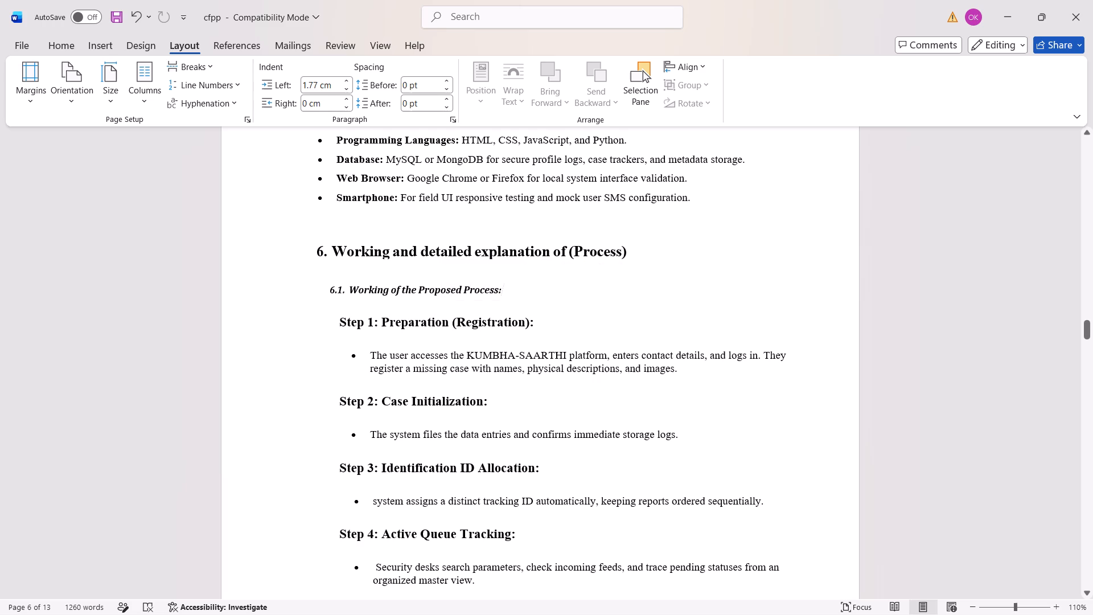
drag(335, 319, 451, 603)
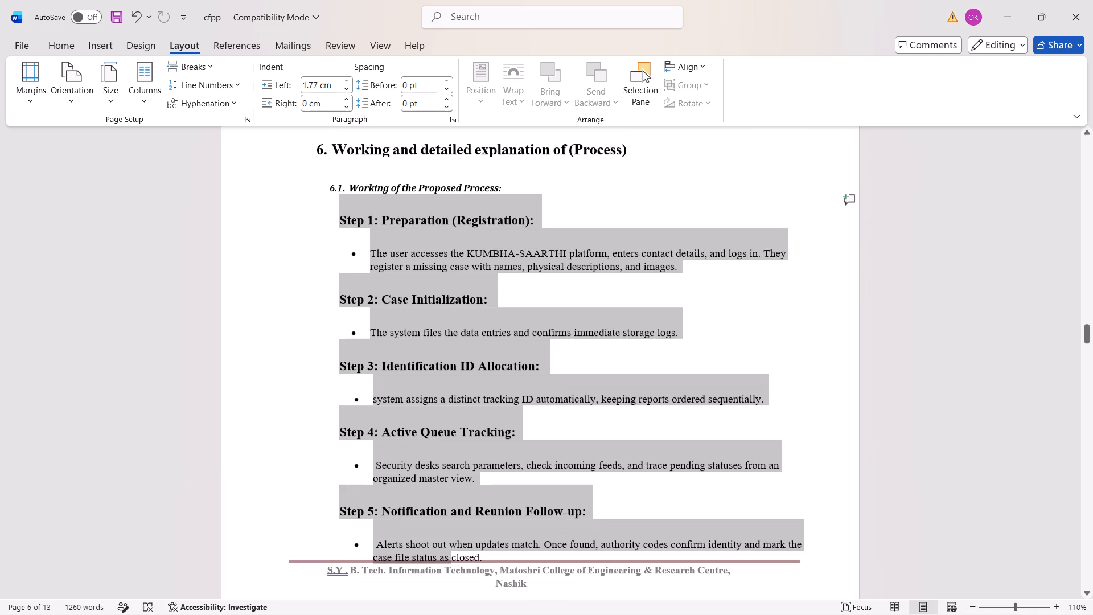
drag(451, 603, 502, 548)
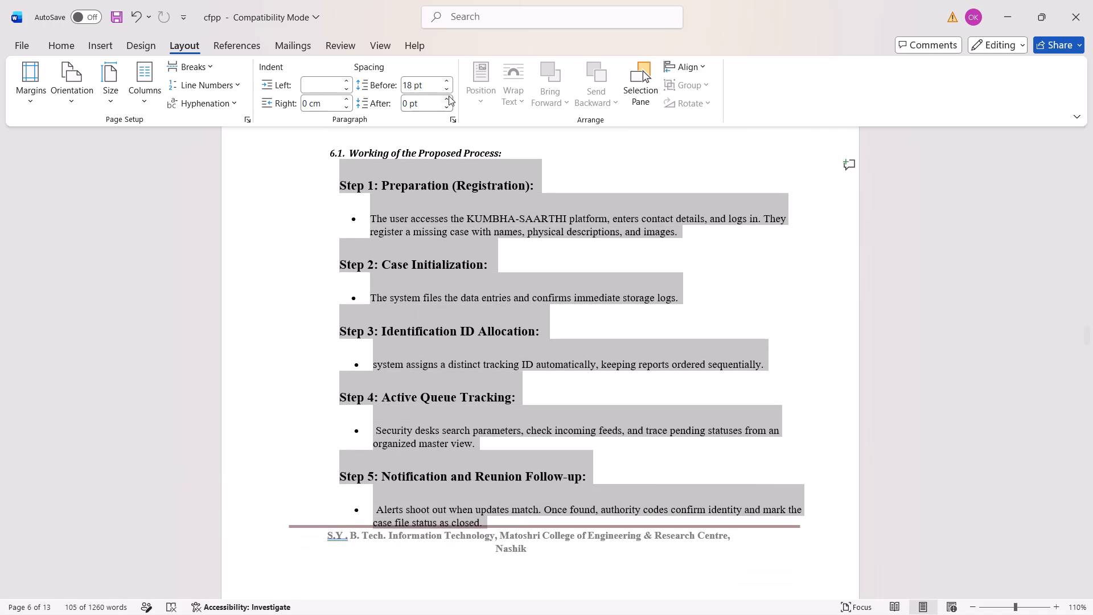
click(448, 89)
click(427, 491)
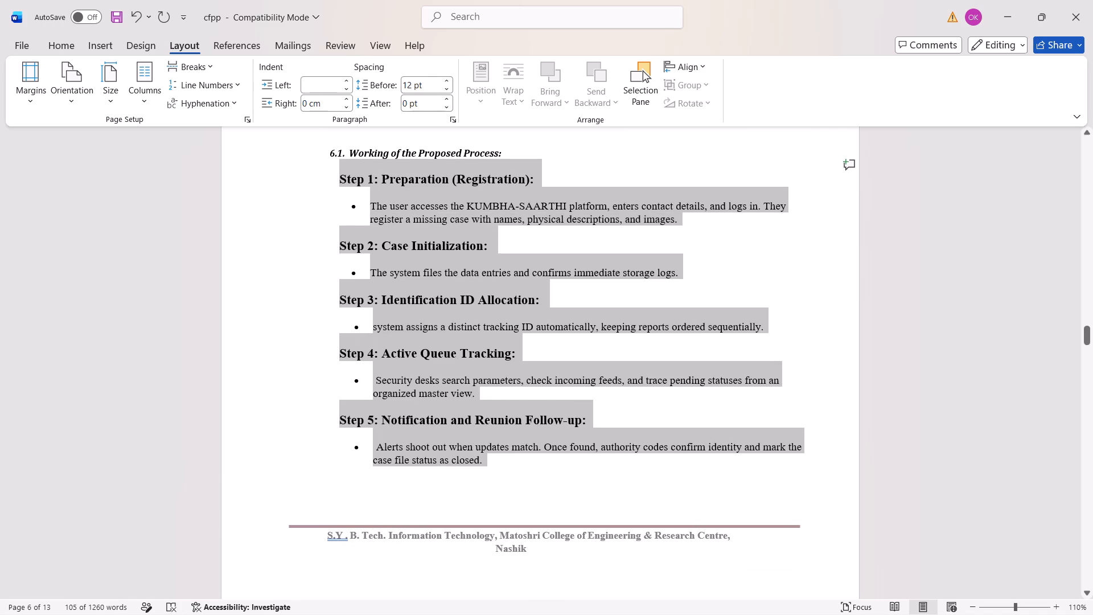
Set the left indent of the bullet list under 5.2 Materials Required to 1.8 cm.
scroll(427, 491, up, 1)
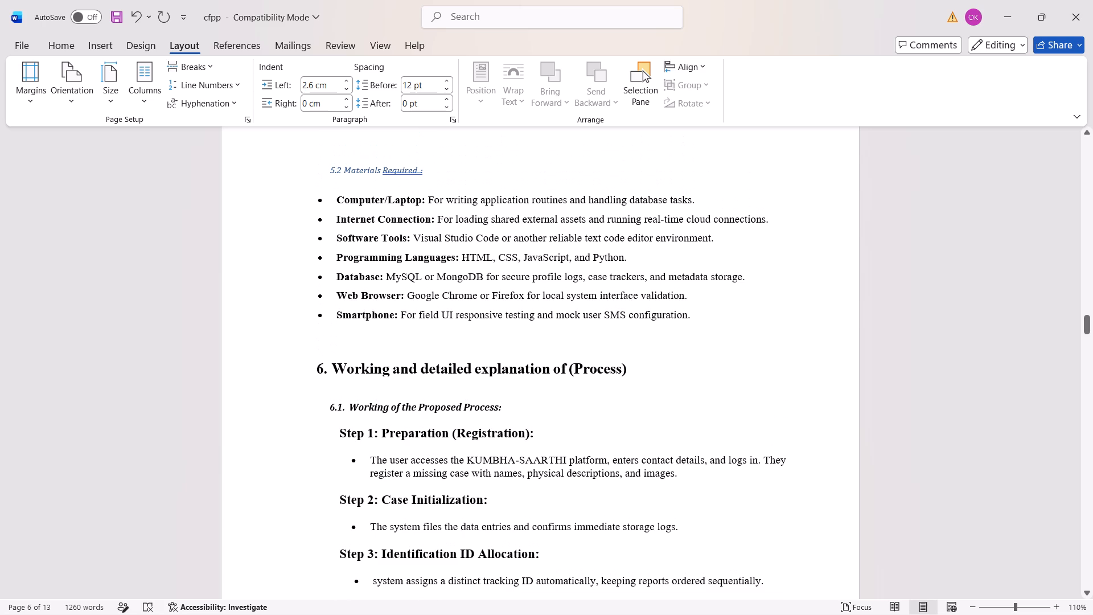
click(427, 491)
scroll(427, 491, up, 1)
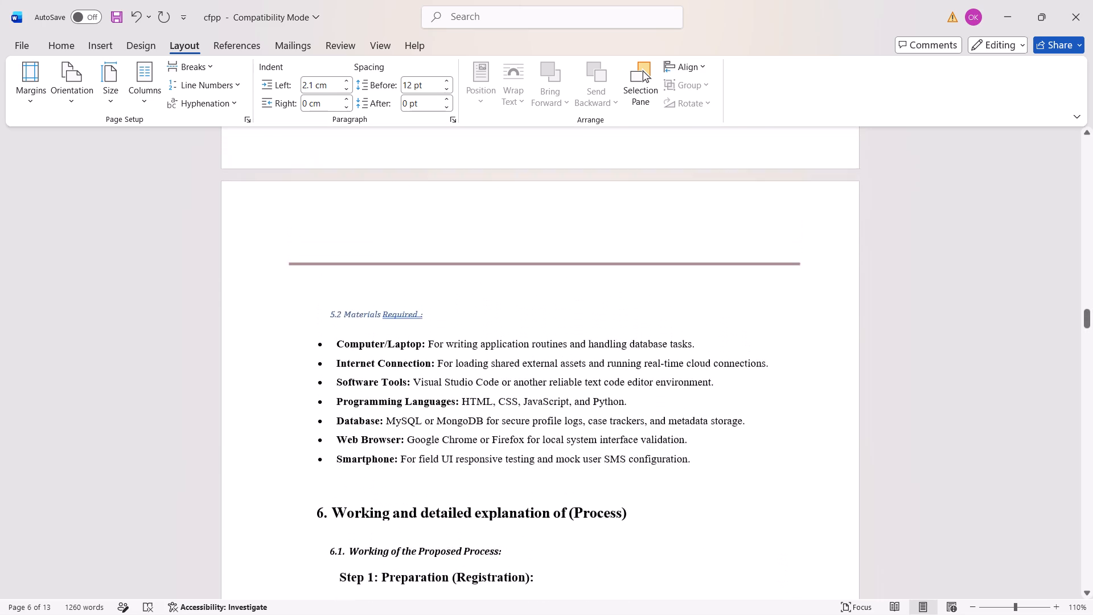
scroll(427, 491, up, 2)
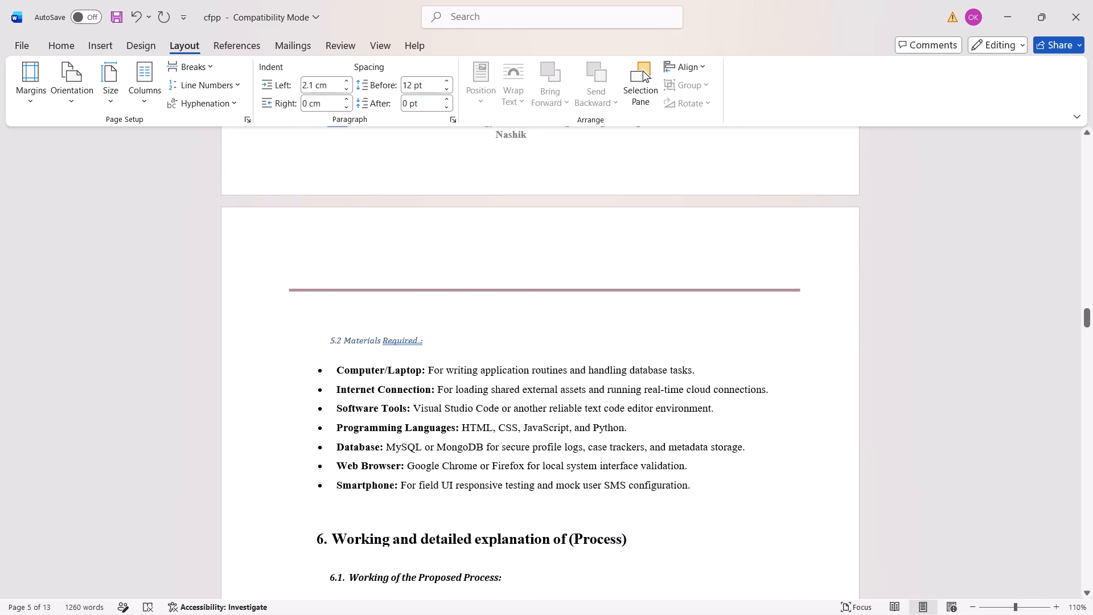
drag(336, 368, 659, 490)
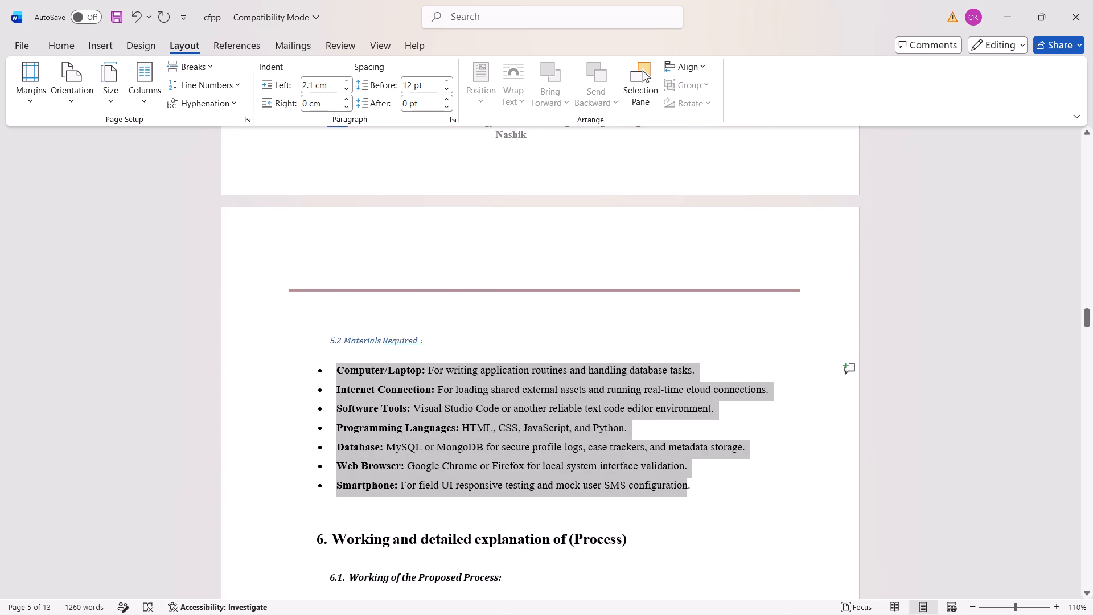
drag(659, 490, 688, 493)
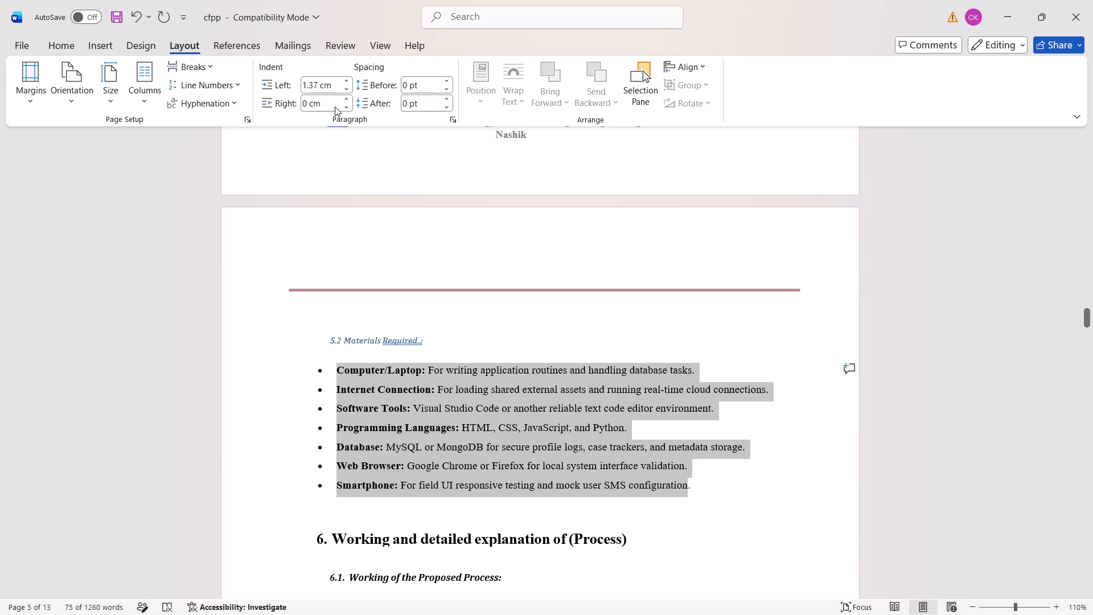
triple_click(350, 79)
double_click(350, 79)
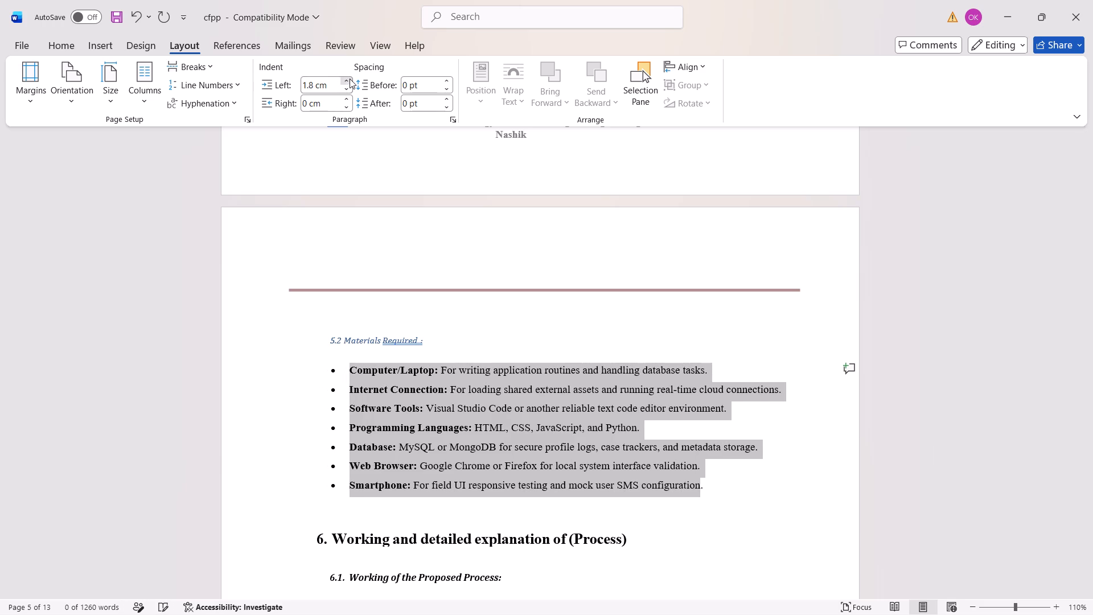
click(368, 301)
Insert a blank line without numbering between the 9. Implementation of Project heading and its bullet list.
scroll(370, 374, right, 1)
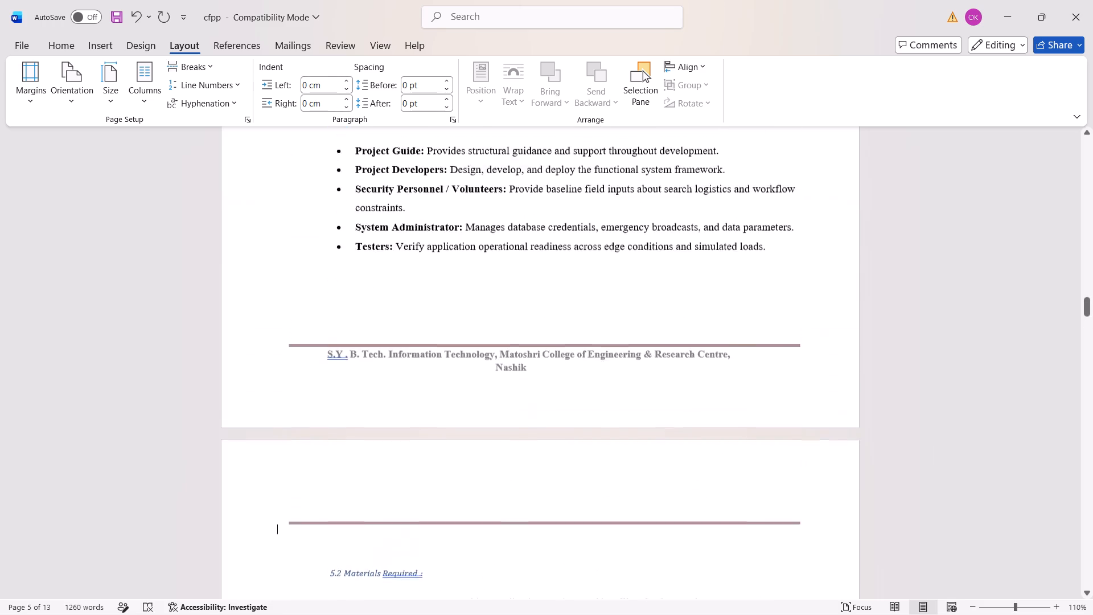
scroll(370, 374, right, 1)
scroll(370, 374, down, 3)
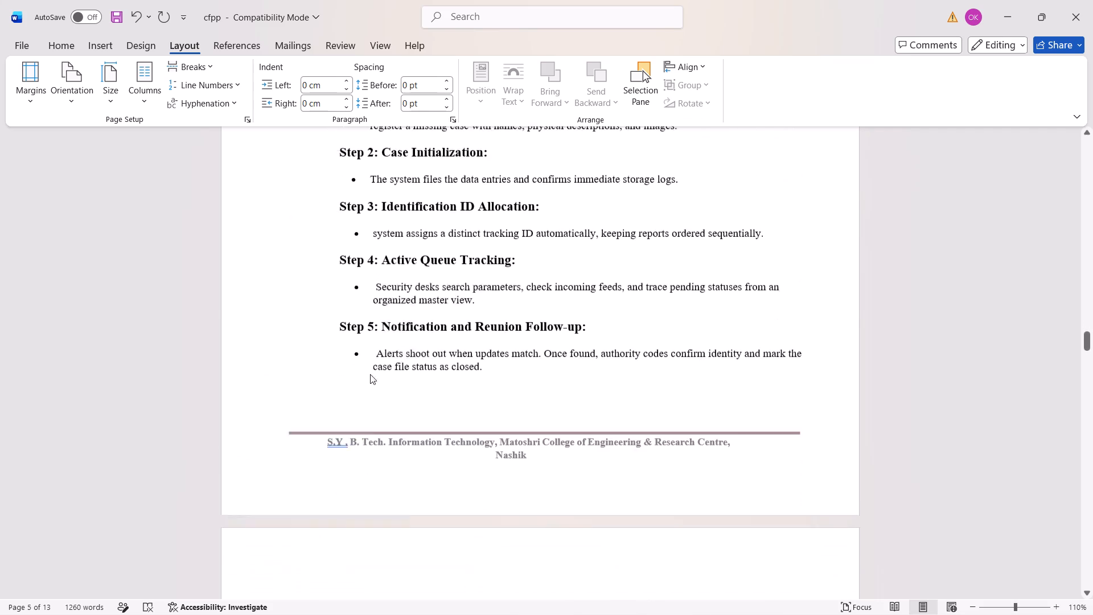
scroll(370, 374, down, 2)
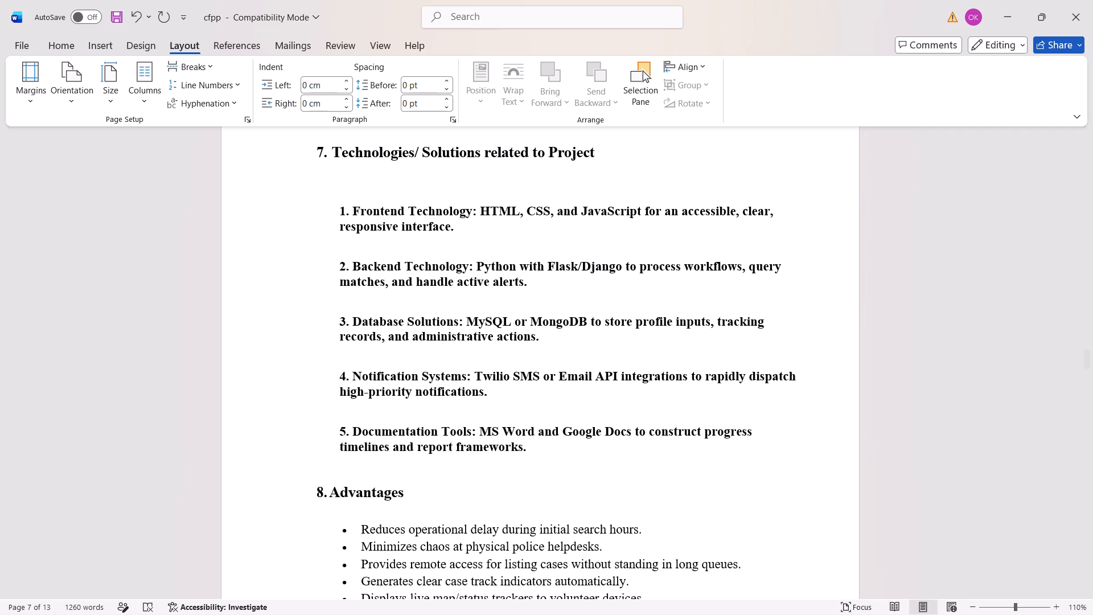
scroll(374, 395, down, 3)
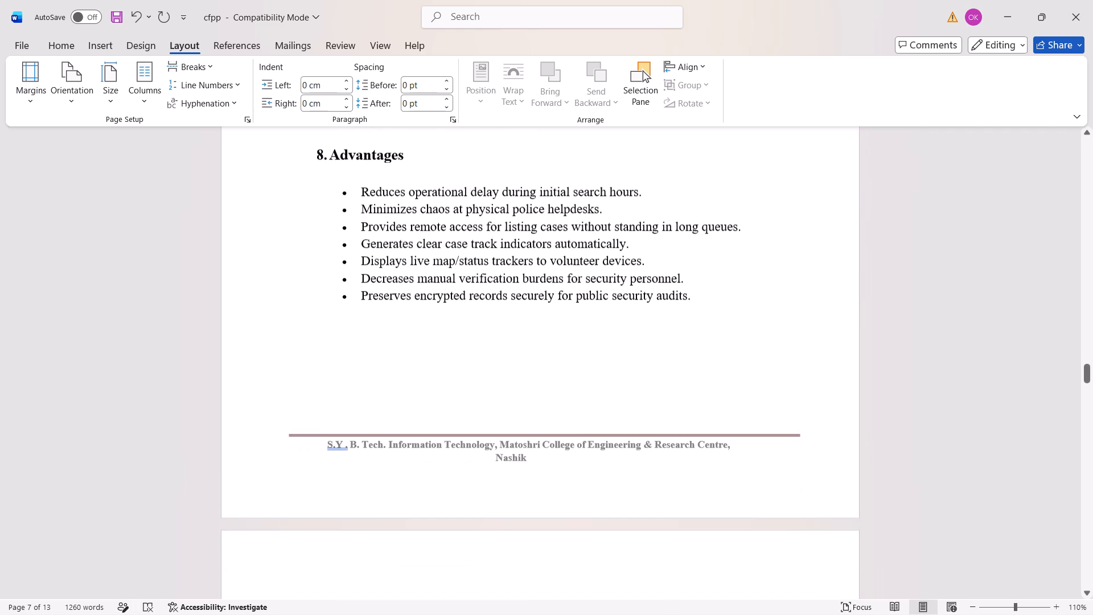
scroll(374, 395, down, 2)
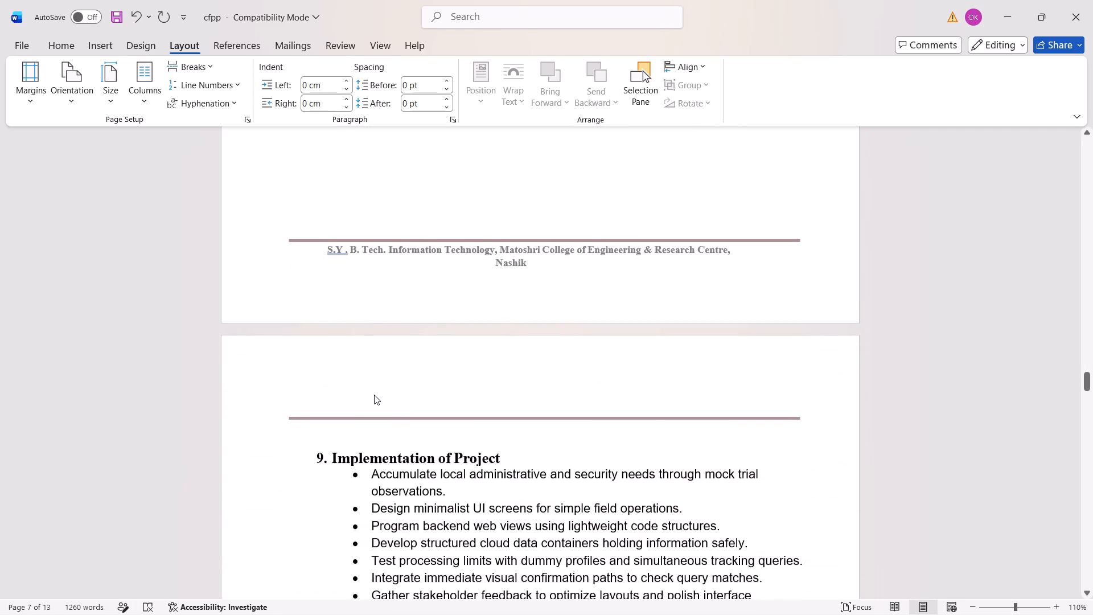
scroll(374, 395, down, 4)
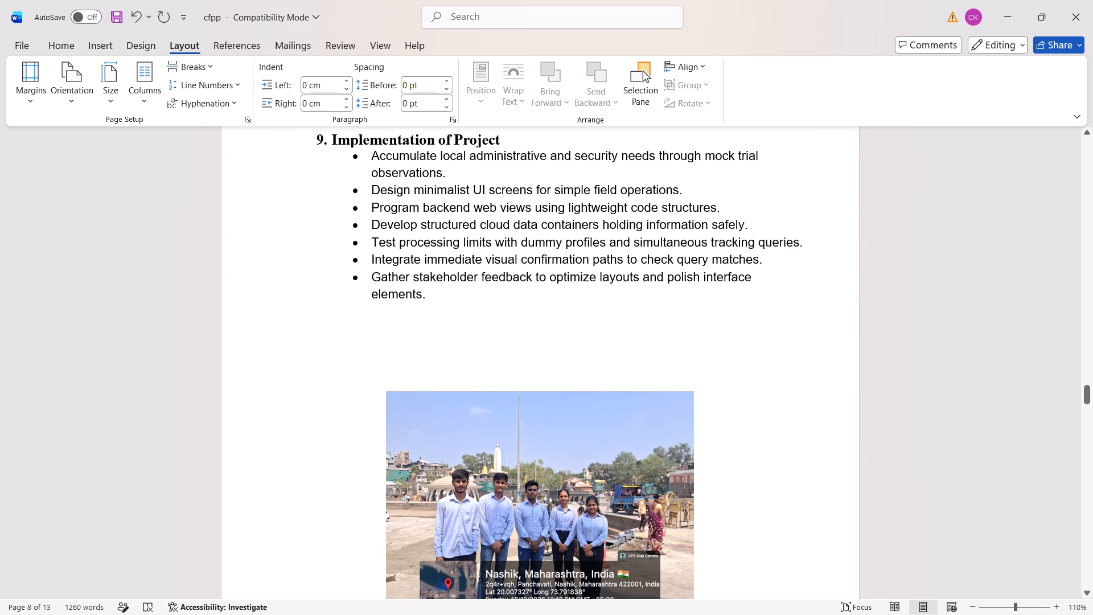
click(505, 143)
key(Return)
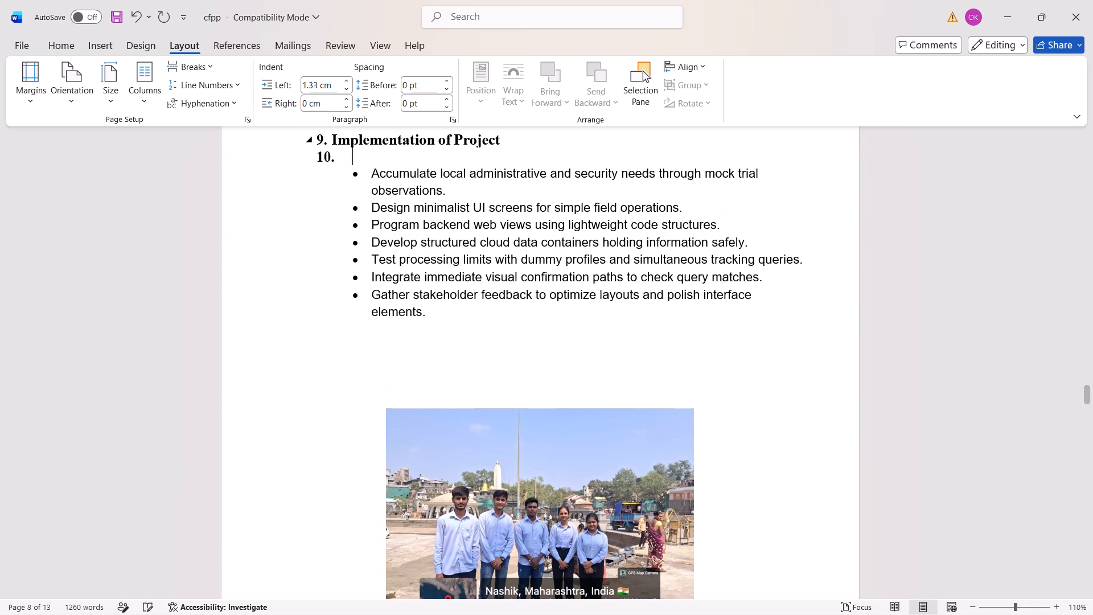
drag(505, 143, 172, 58)
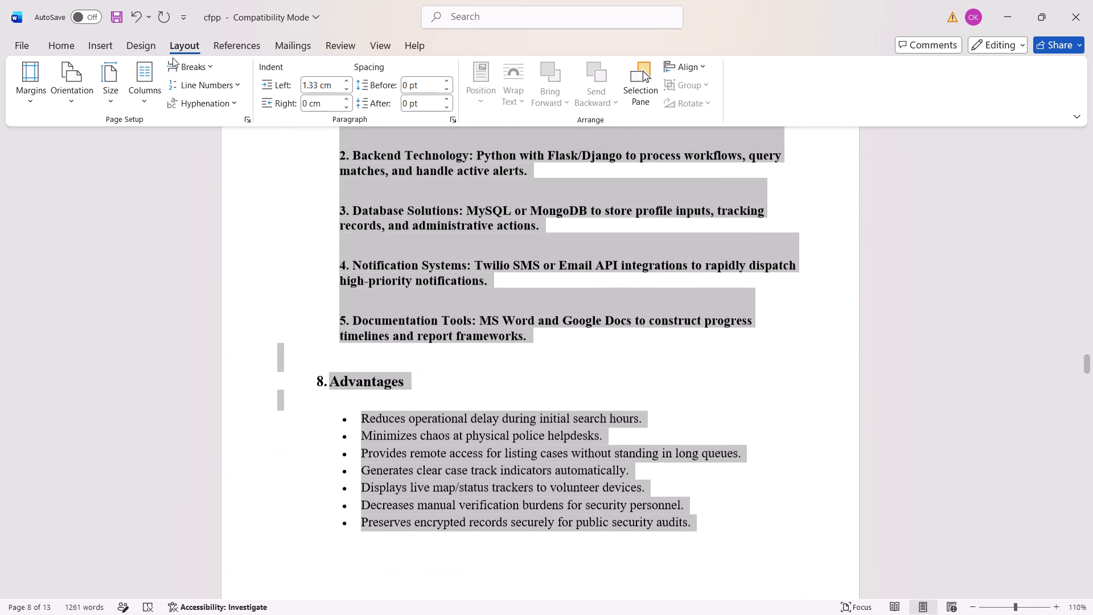
drag(72, 46, 400, 356)
scroll(400, 356, down, 1)
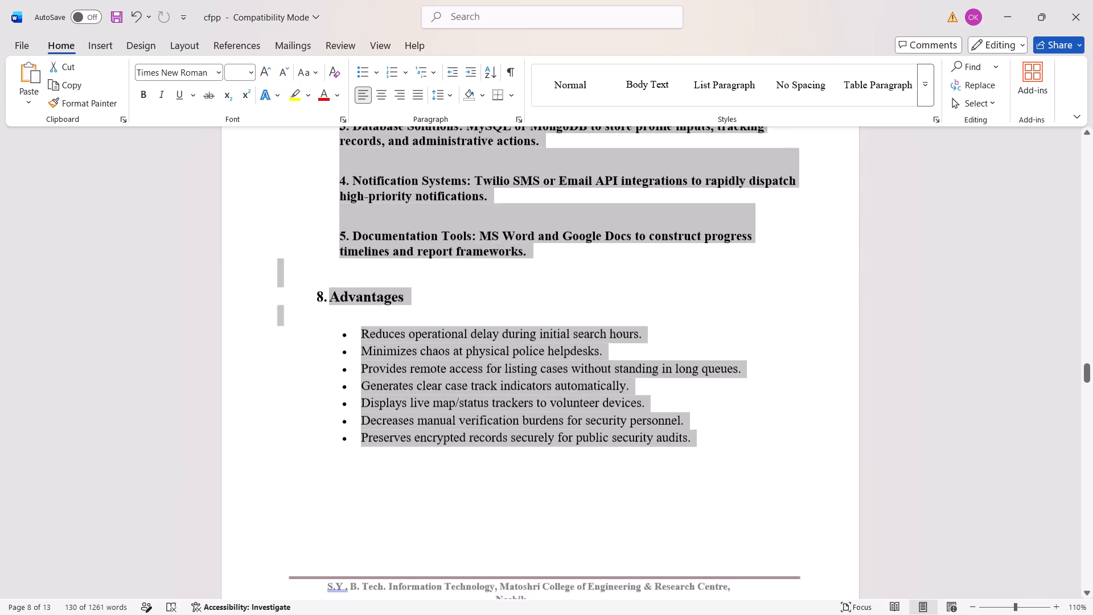
scroll(400, 356, down, 3)
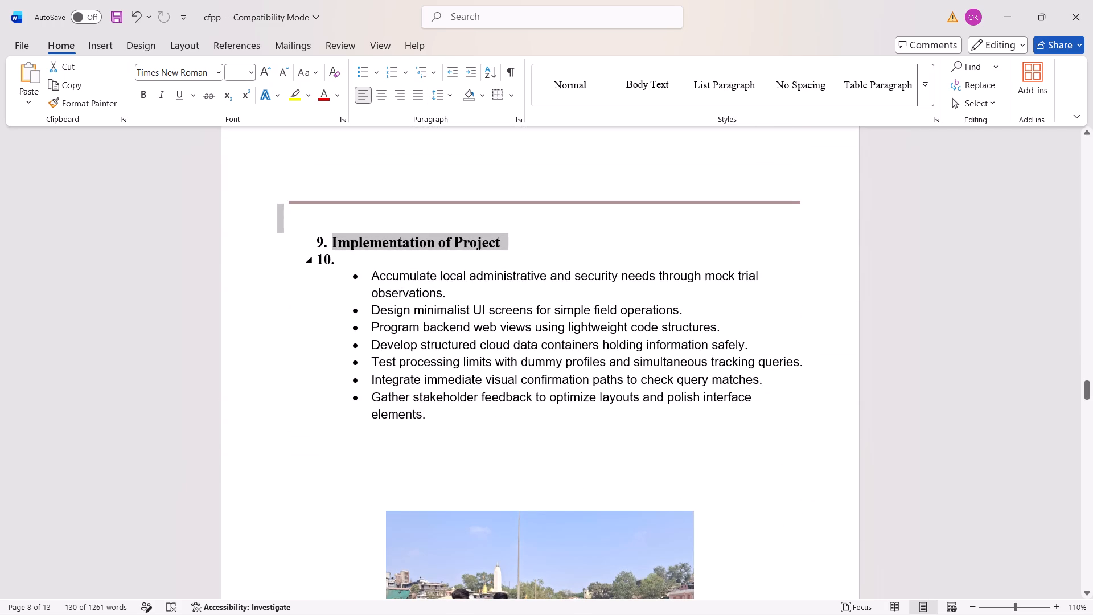
click(341, 266)
click(393, 69)
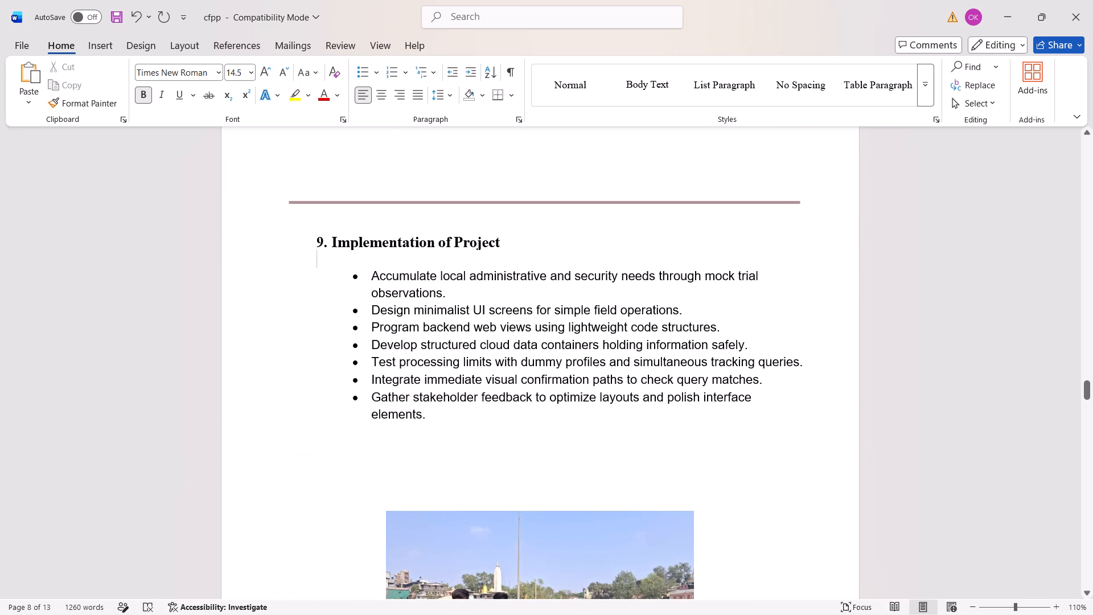
Set the left indent of the KUMBHA-SAARTHI bullet paragraph under 12. Conclusion to 2 cm.
scroll(398, 430, down, 2)
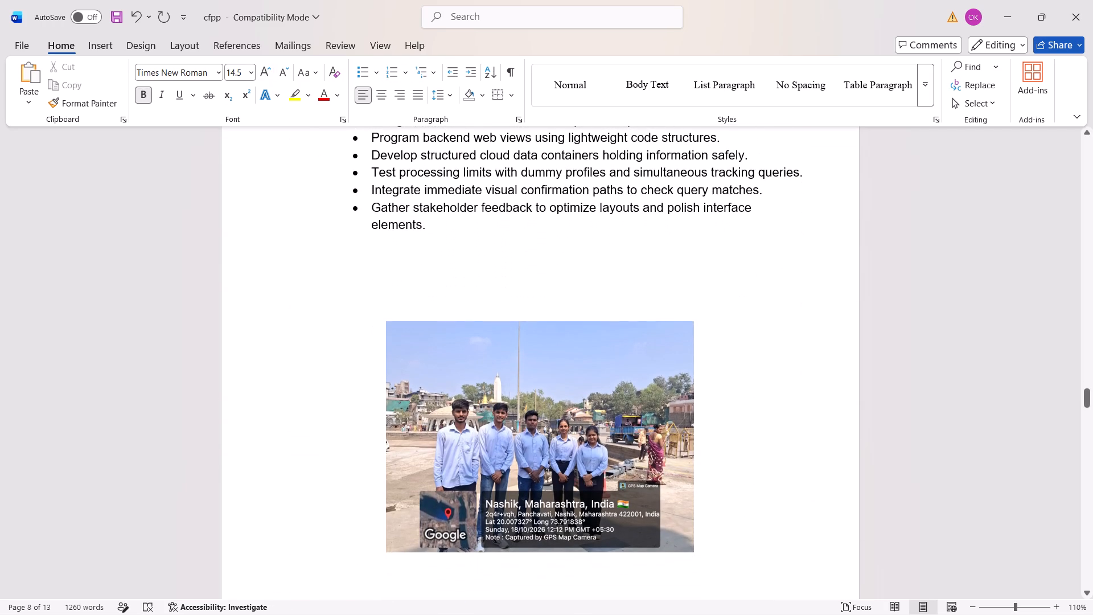
scroll(398, 430, down, 3)
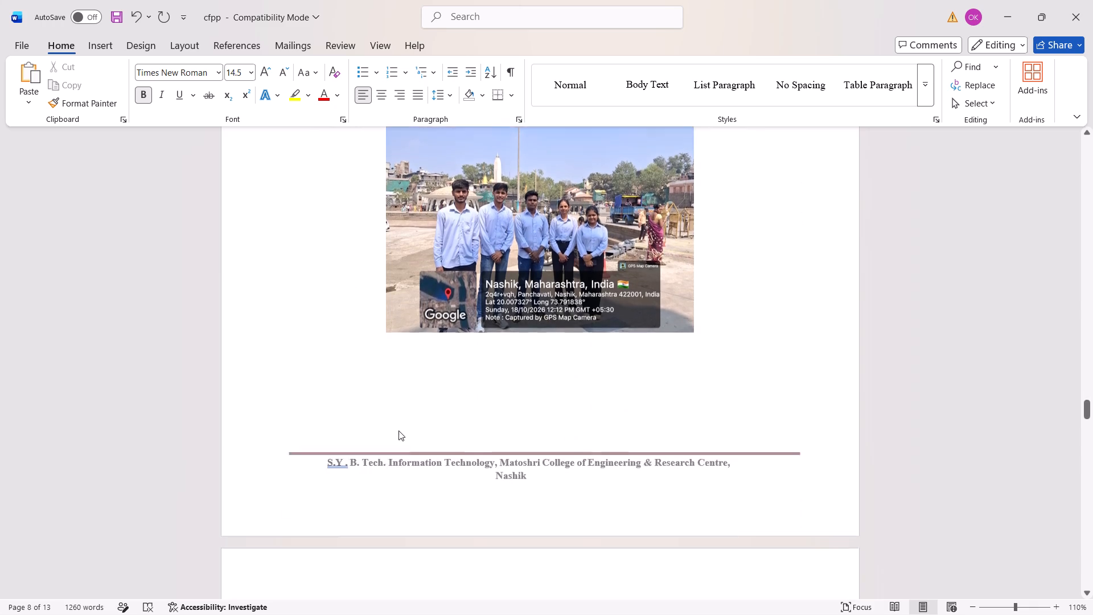
scroll(398, 430, down, 4)
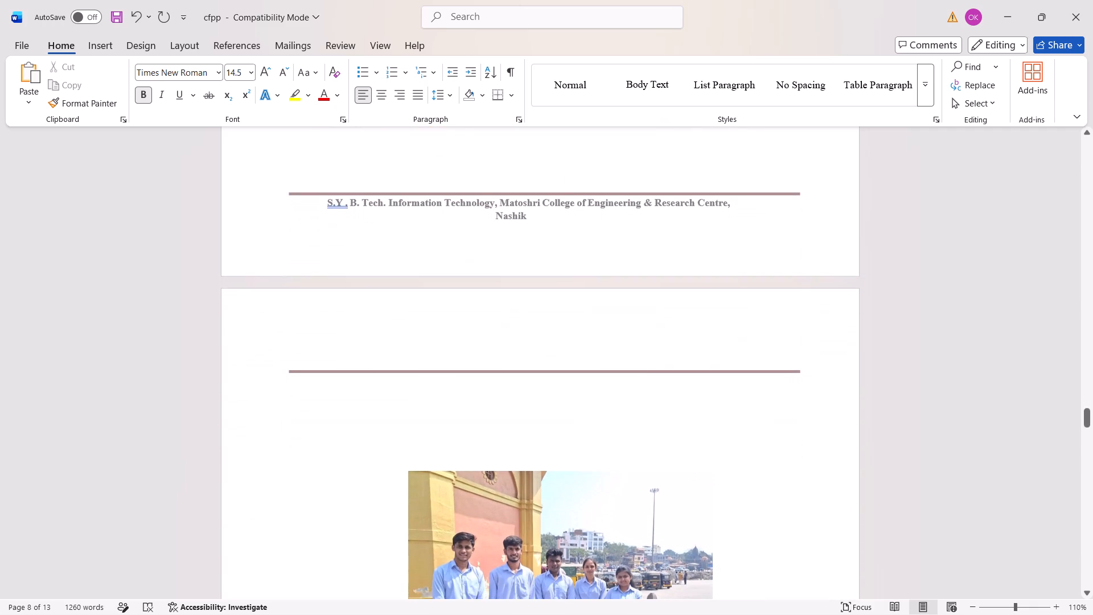
scroll(398, 430, down, 3)
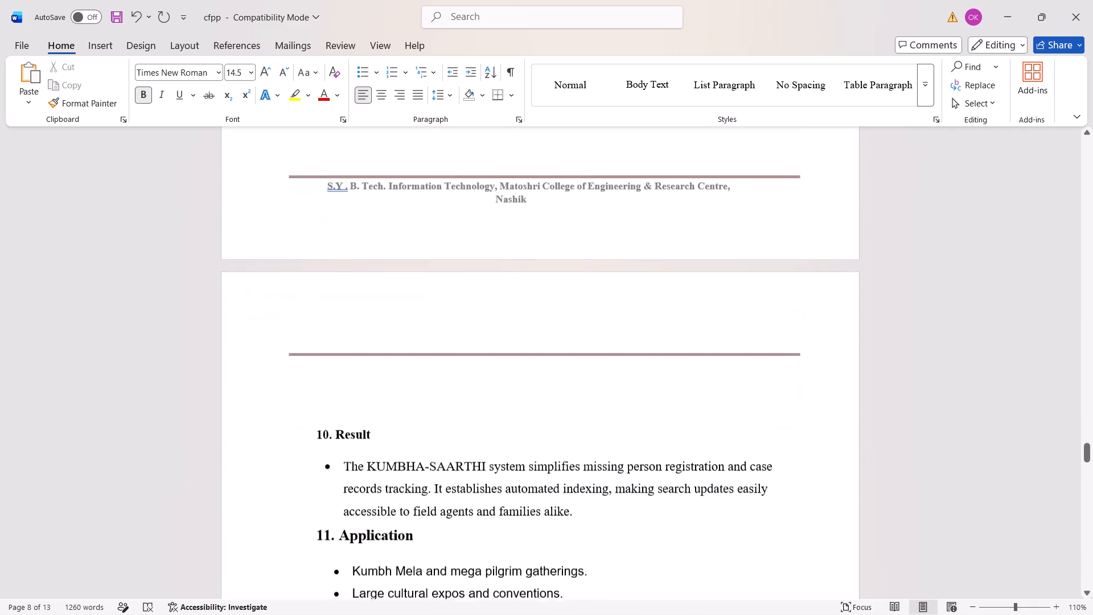
scroll(398, 430, down, 2)
scroll(398, 430, up, 1)
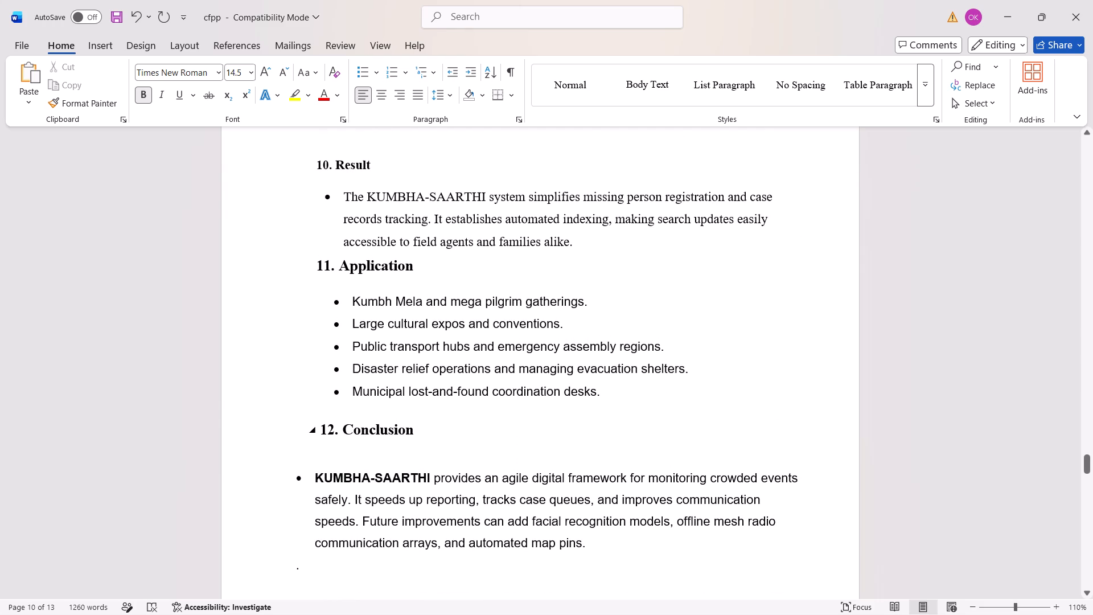
scroll(398, 430, down, 2)
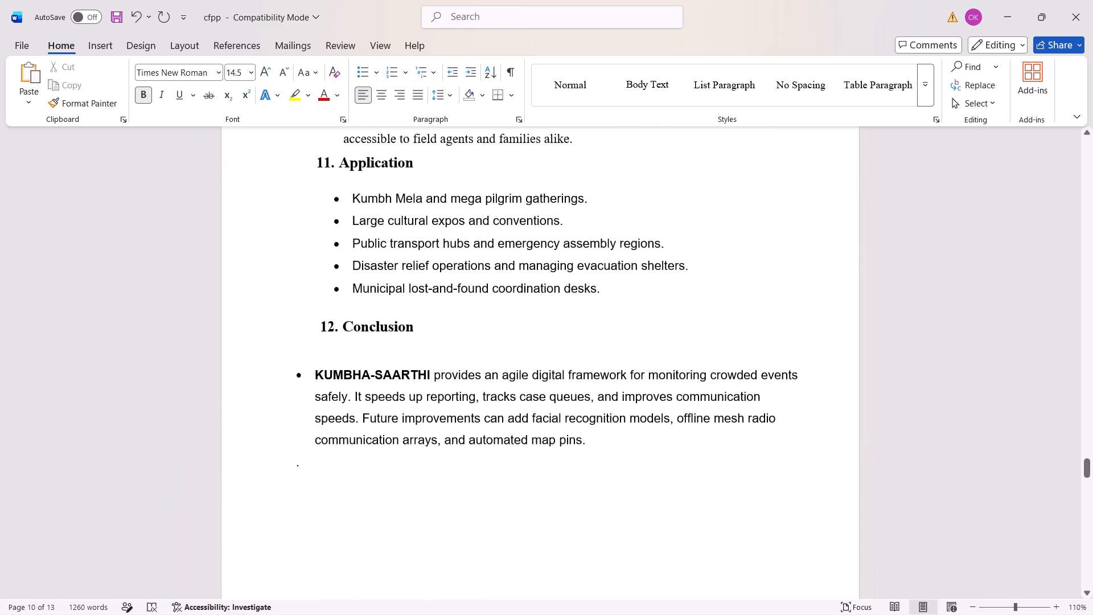
scroll(398, 430, down, 2)
scroll(398, 430, up, 1)
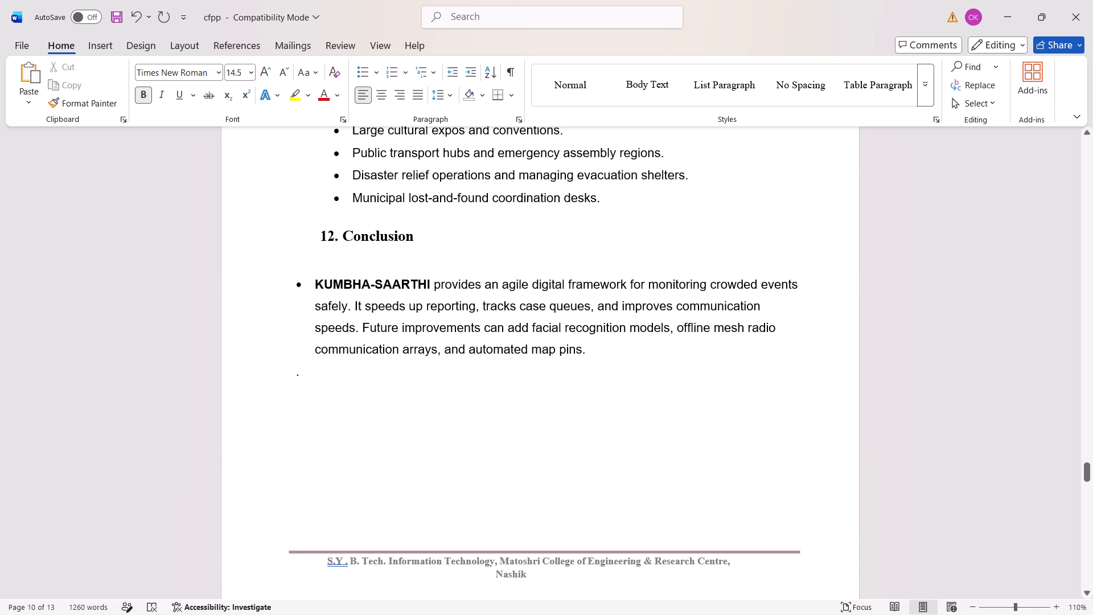
drag(311, 284, 600, 355)
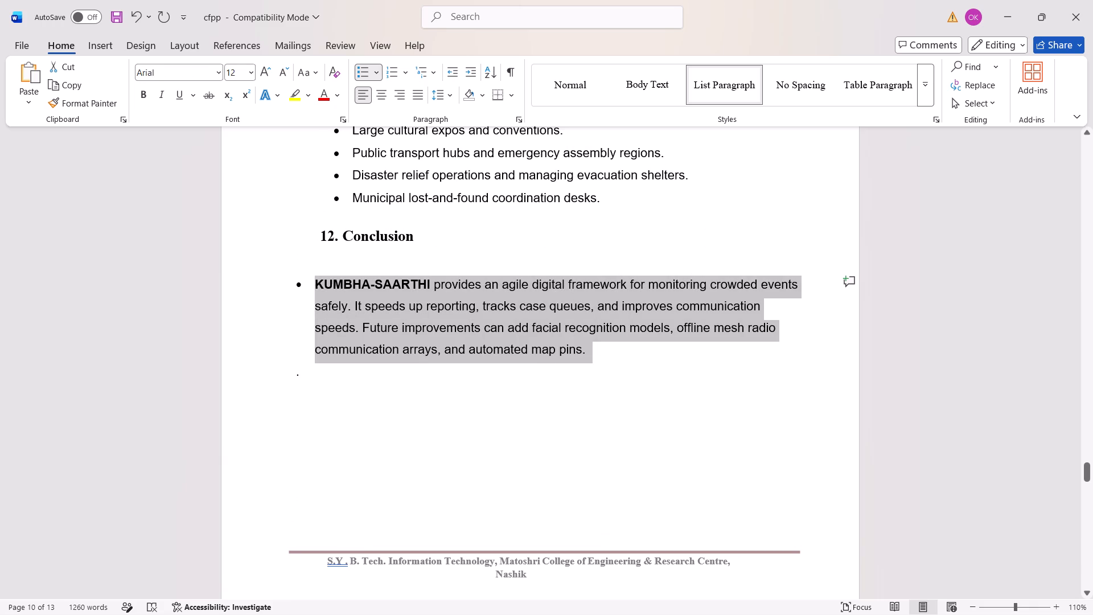
click(143, 52)
click(176, 45)
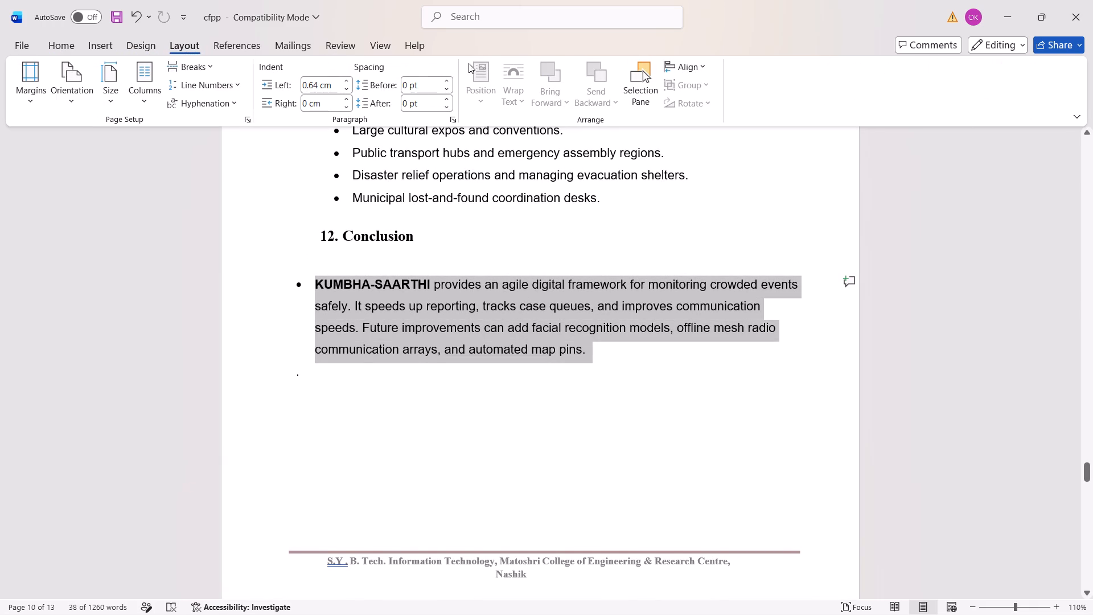
triple_click(347, 79)
triple_click(347, 79)
triple_click(347, 79)
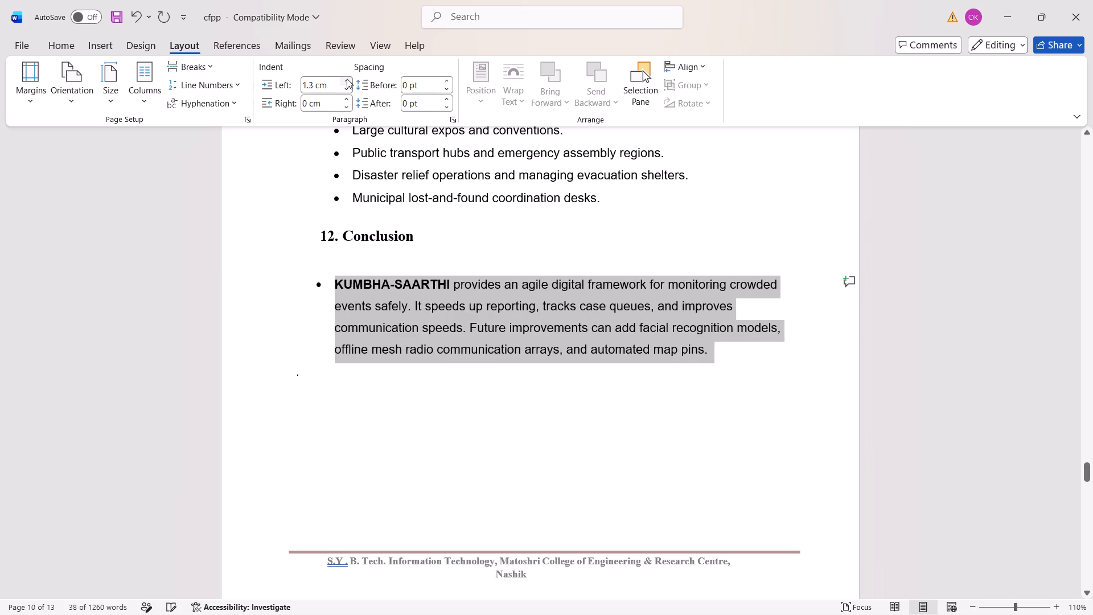
triple_click(347, 79)
double_click(347, 79)
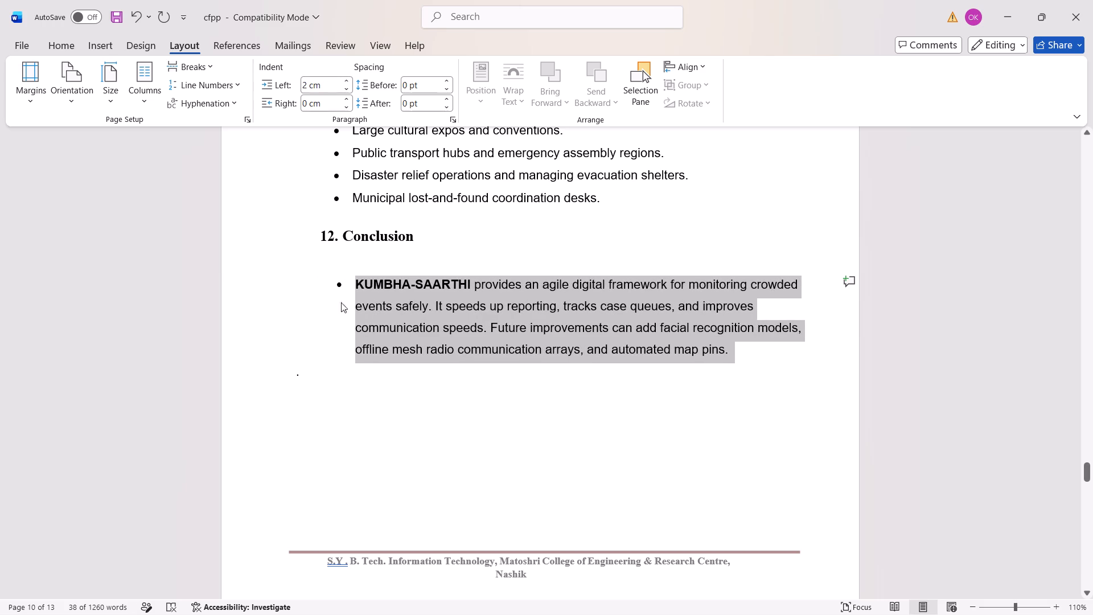
click(335, 325)
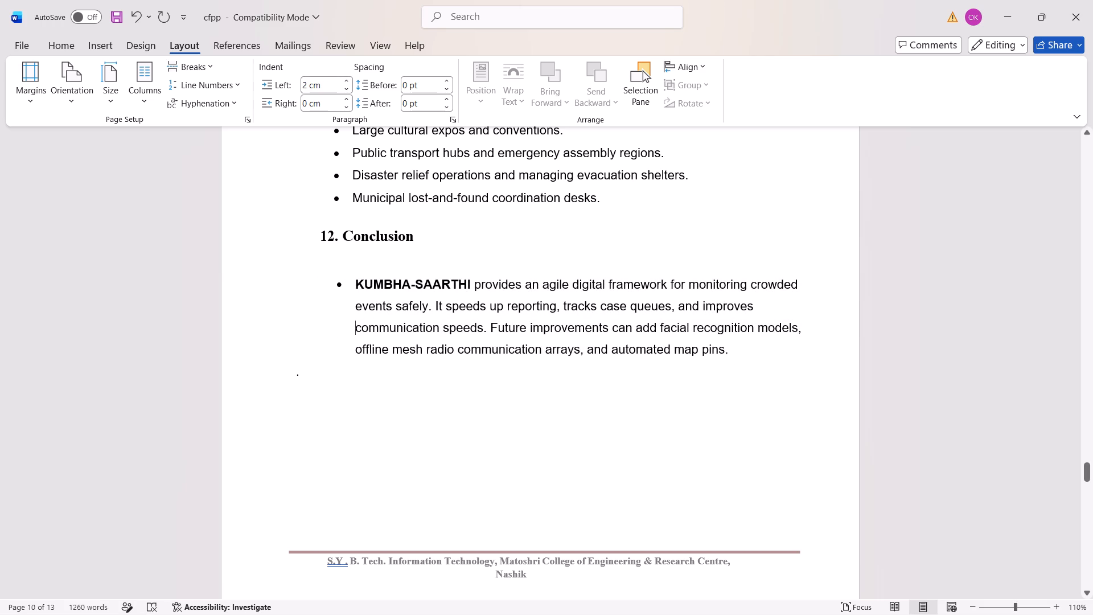
Review the References, Text Books, Web Links and app photo pages, and recheck the layout of section 6's process steps.
scroll(469, 400, down, 2)
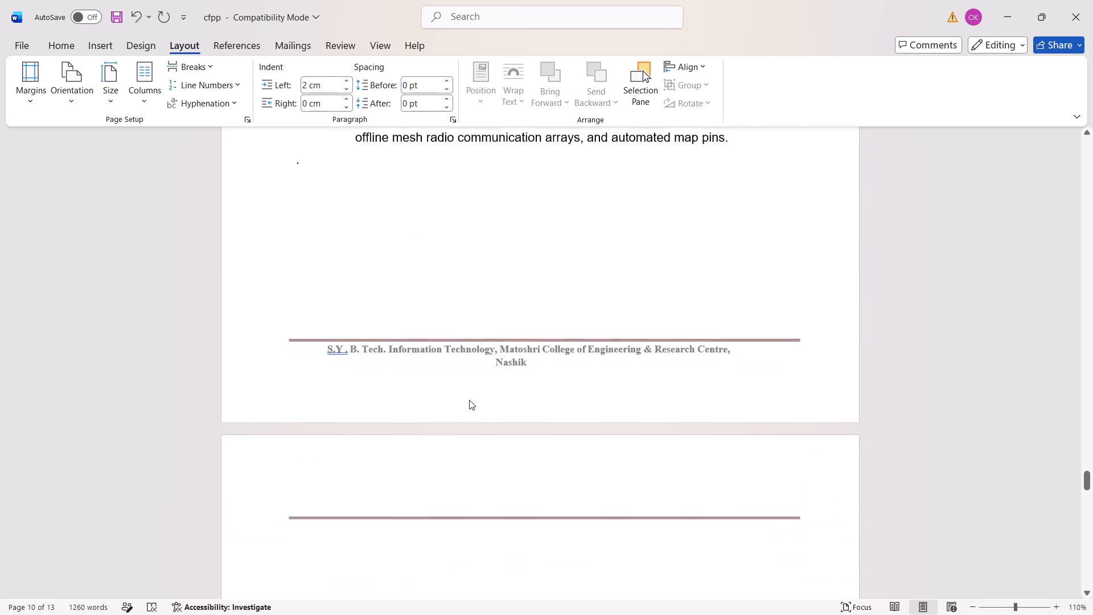
scroll(469, 400, down, 5)
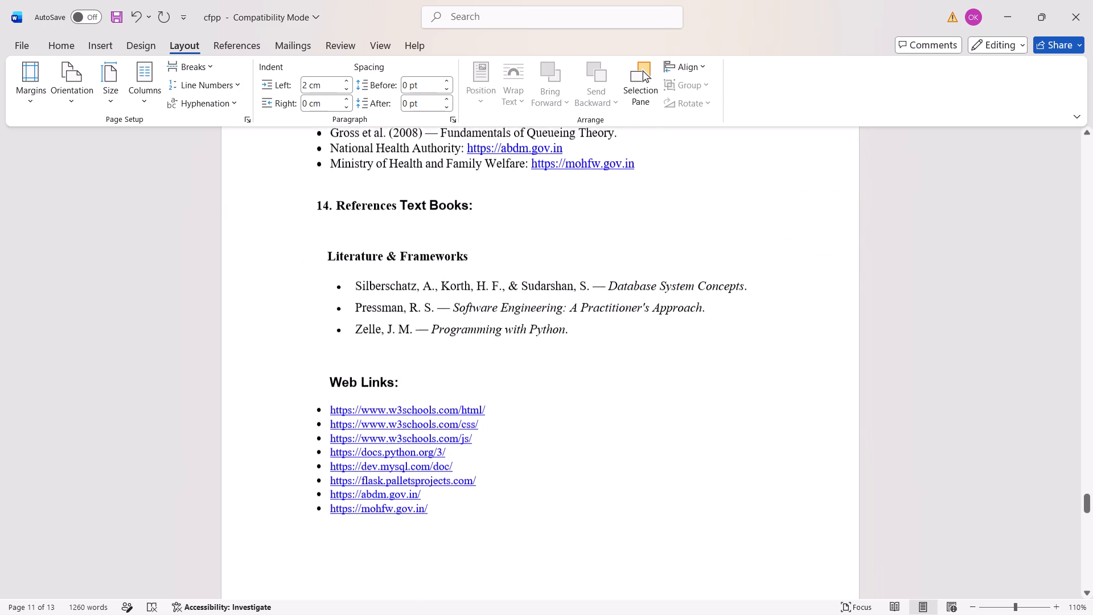
scroll(469, 400, down, 2)
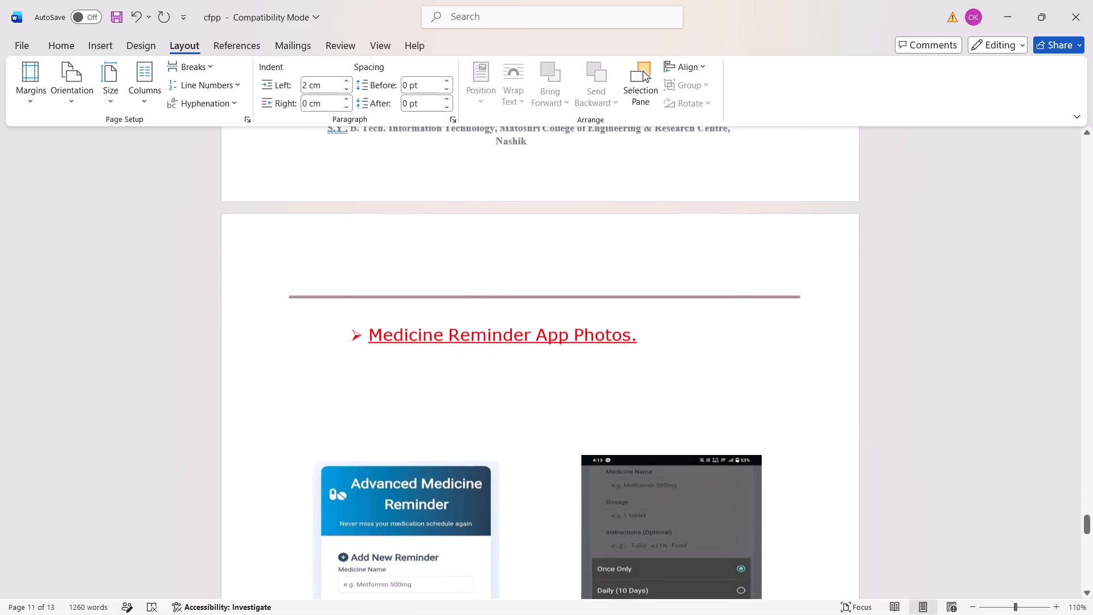
scroll(469, 400, up, 4)
scroll(469, 400, down, 1)
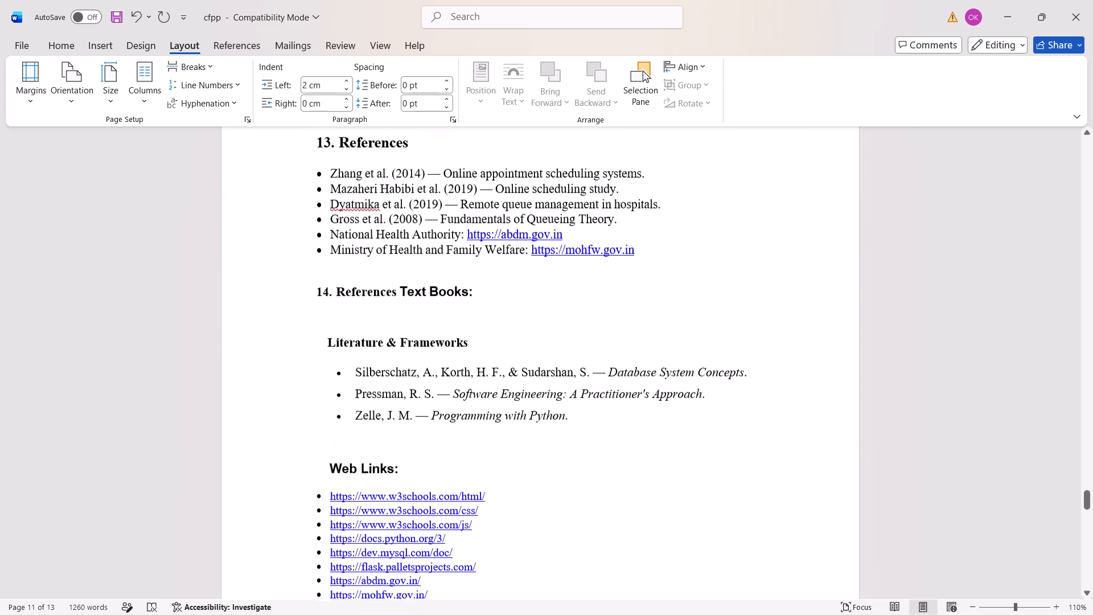
scroll(469, 400, down, 1)
scroll(469, 400, up, 10)
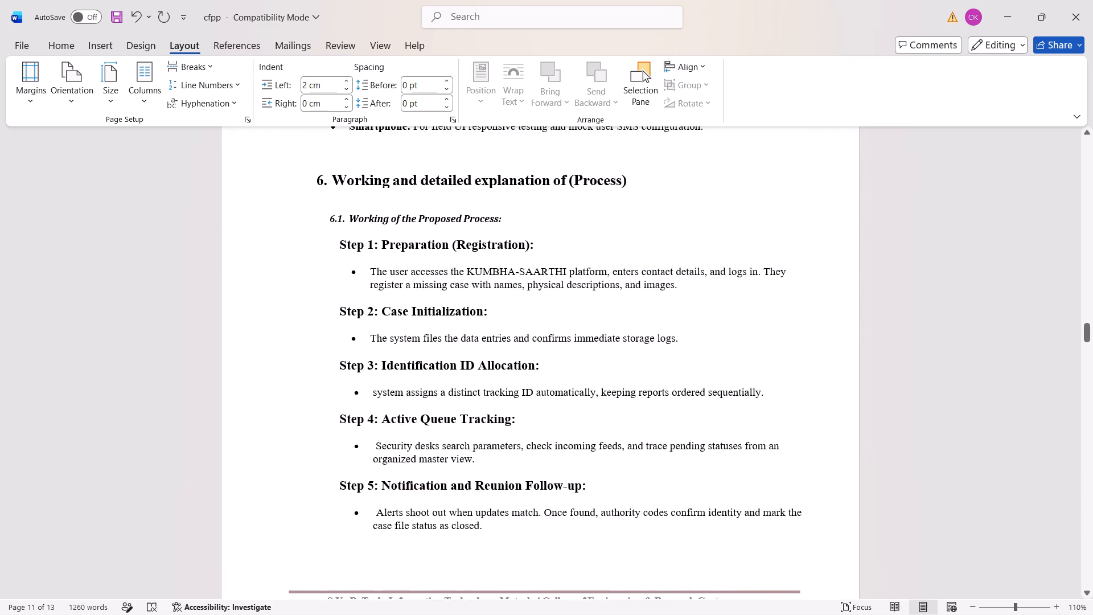
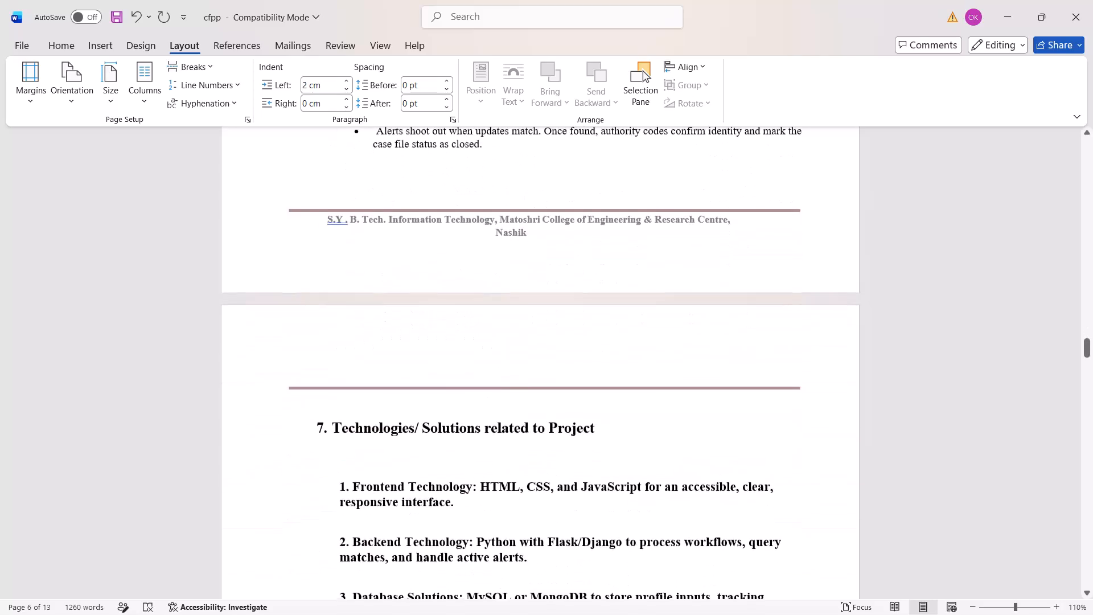
Remove the bold formatting from KUMBHA-SAARTHI at the start of the bullet paragraph under 12. Conclusion.
scroll(469, 400, down, 4)
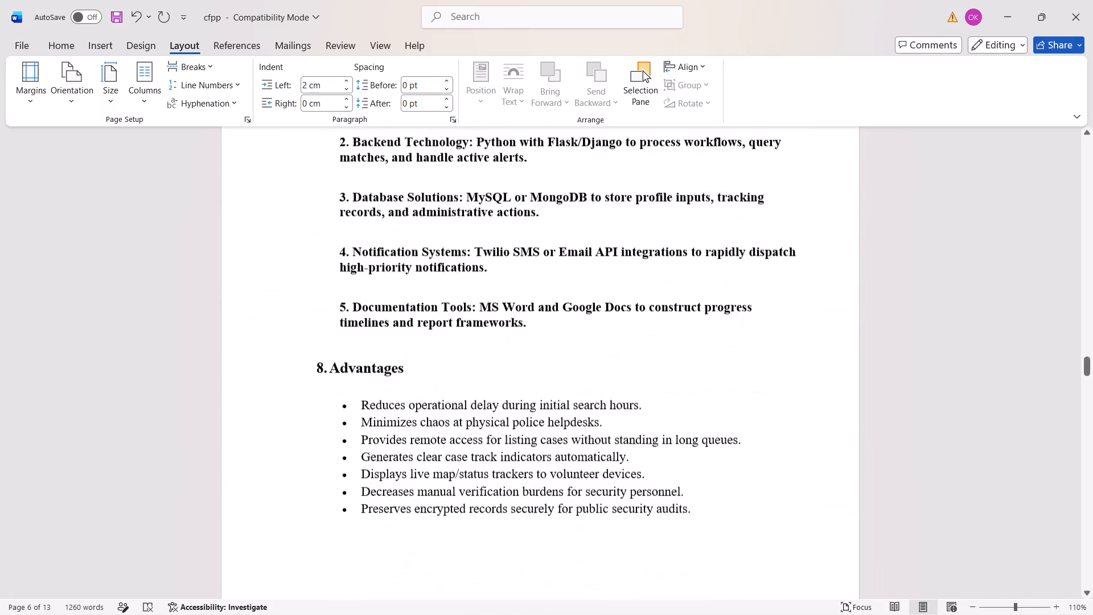
scroll(469, 400, down, 8)
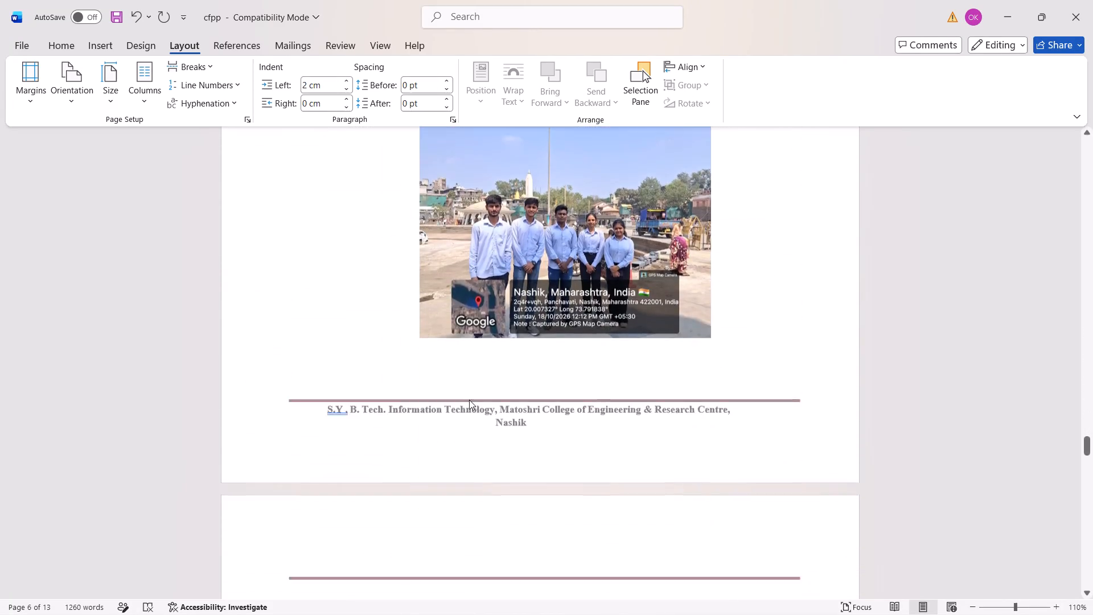
scroll(469, 400, down, 1)
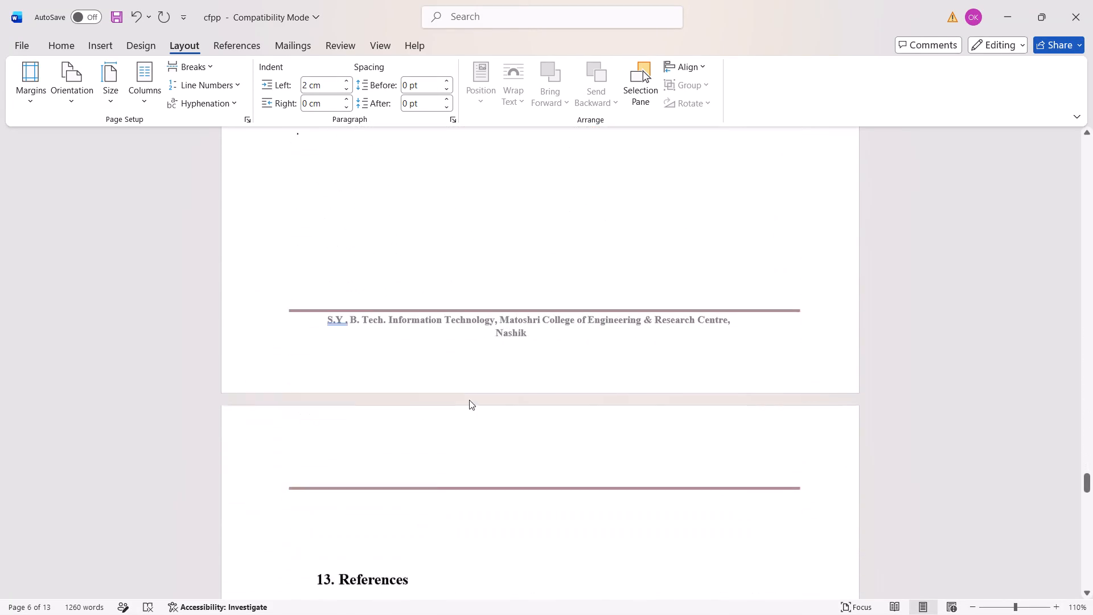
scroll(469, 400, down, 1)
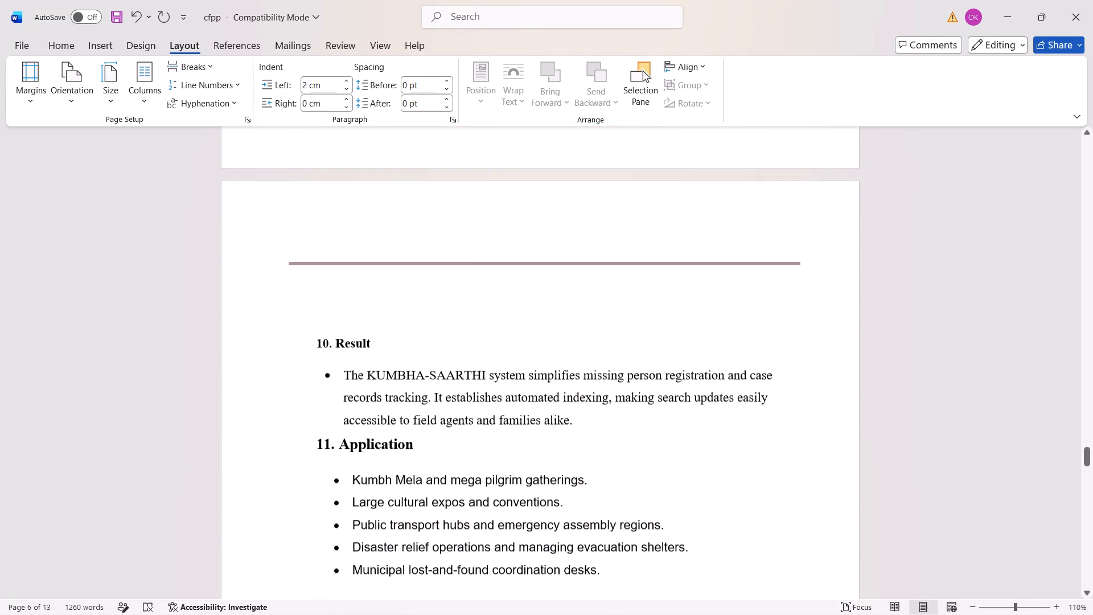
scroll(469, 400, down, 1)
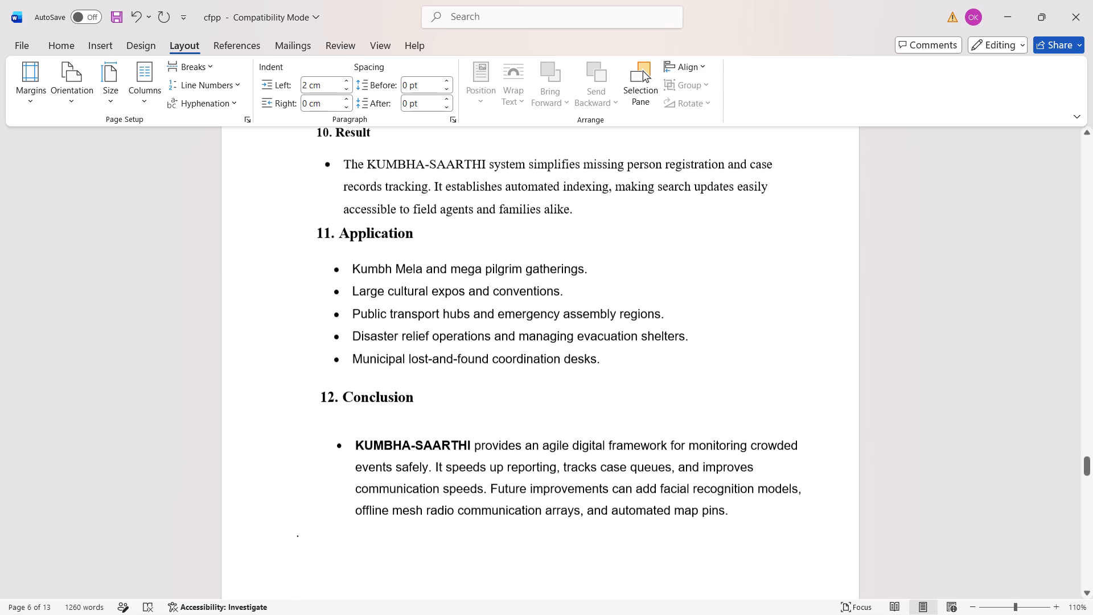
drag(471, 415, 365, 411)
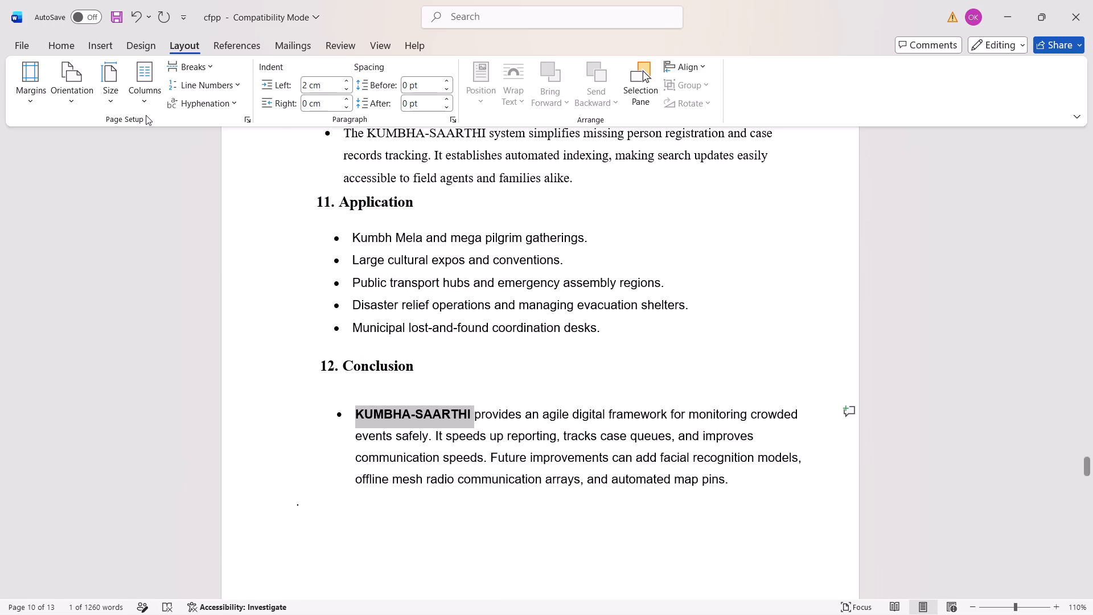
click(68, 43)
click(145, 99)
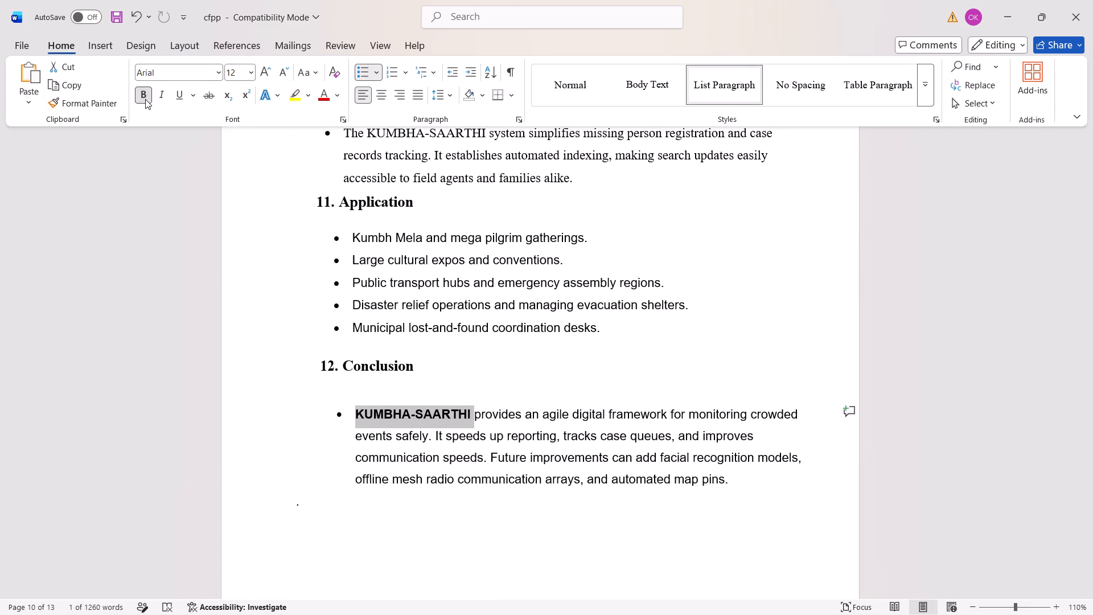
click(409, 397)
Review the end of the report, from the Conclusion through the text books and Web Links to the Medicine Reminder App Photos page.
scroll(409, 397, down, 1)
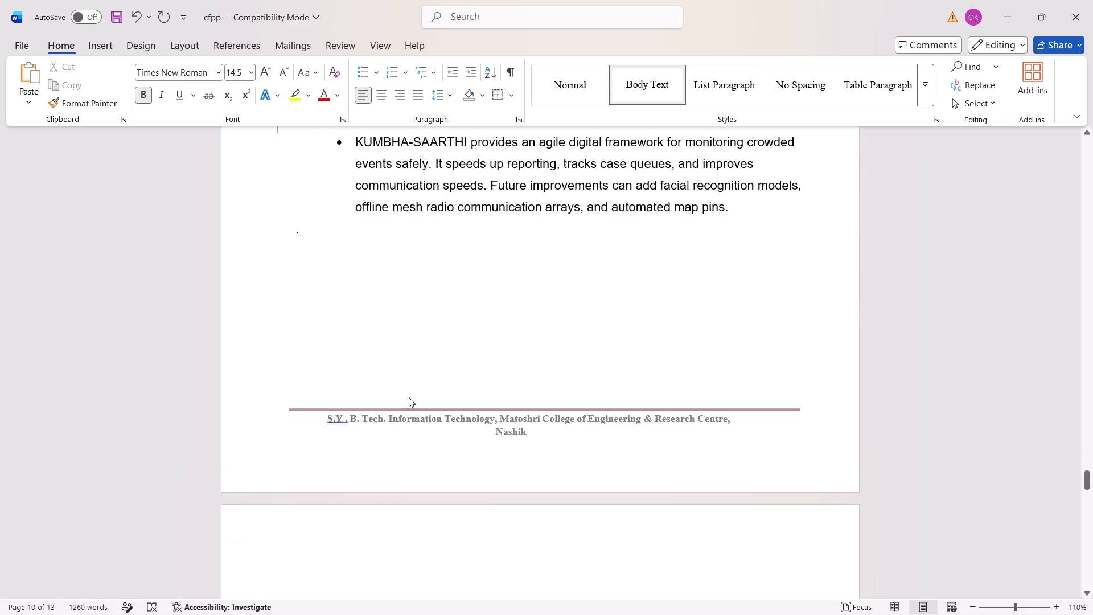
scroll(409, 397, down, 1)
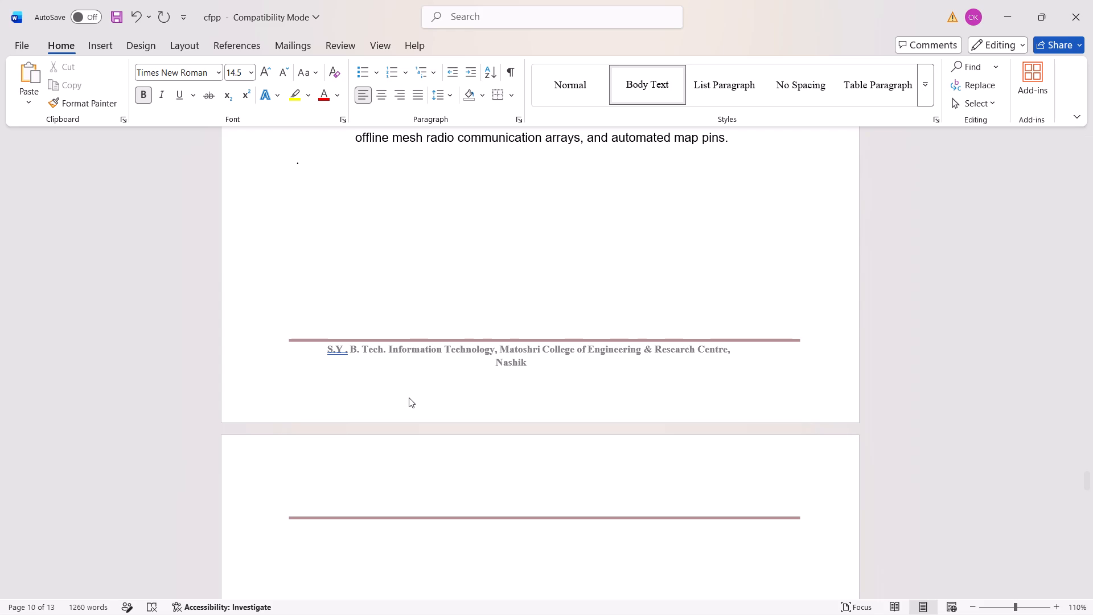
scroll(409, 397, down, 7)
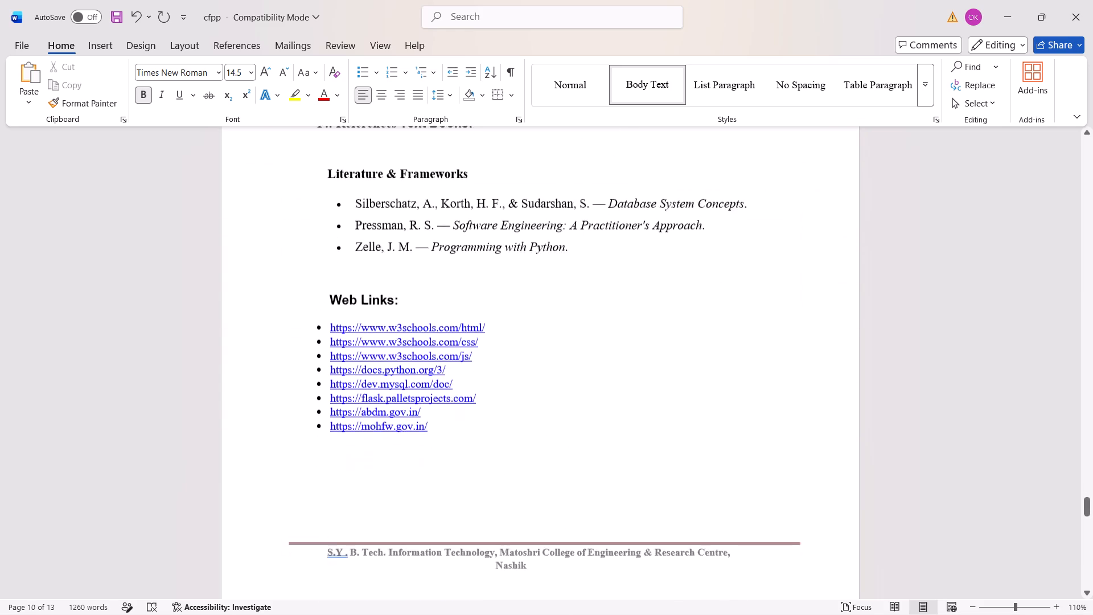
scroll(409, 397, down, 9)
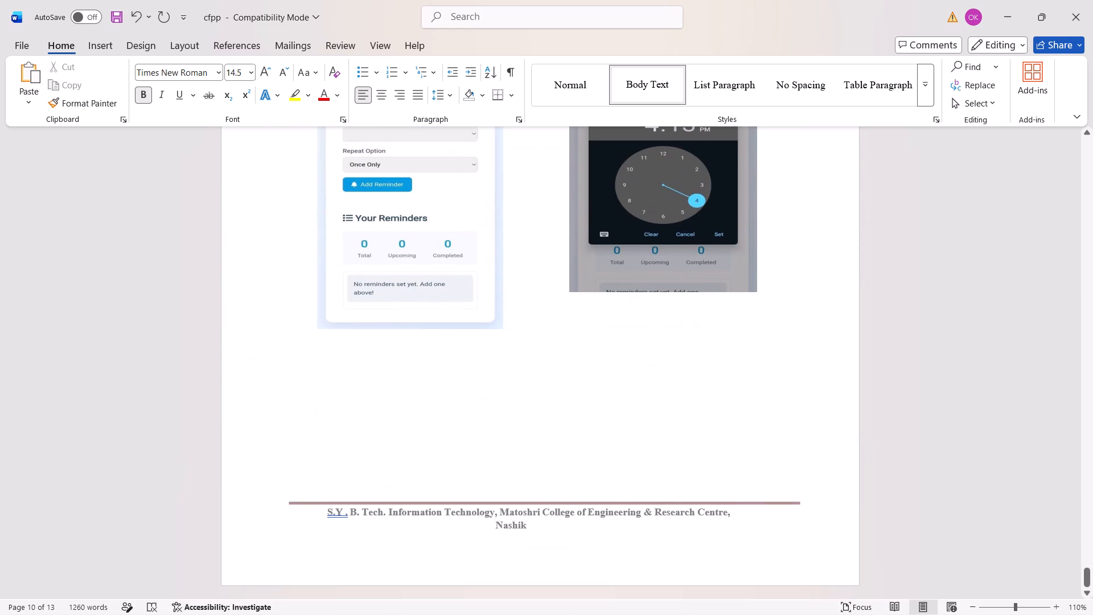
scroll(409, 397, down, 1)
scroll(409, 397, up, 6)
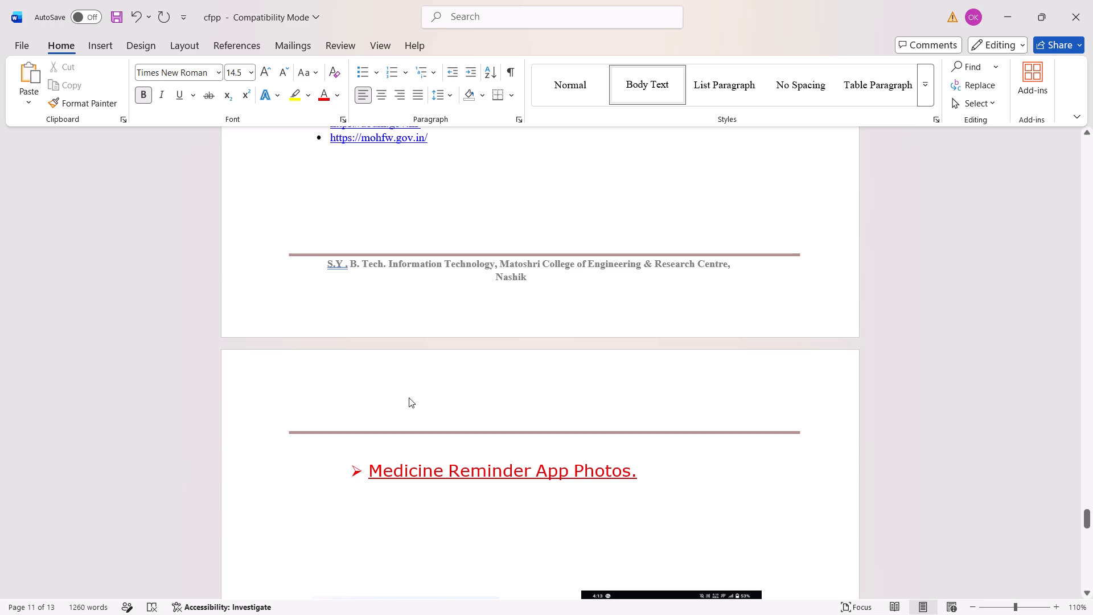
Review the report's opening pages: the cover page, the Certificate page and the Content table.
scroll(409, 397, up, 8)
scroll(409, 397, up, 20)
scroll(409, 397, up, 20)
scroll(409, 397, up, 20)
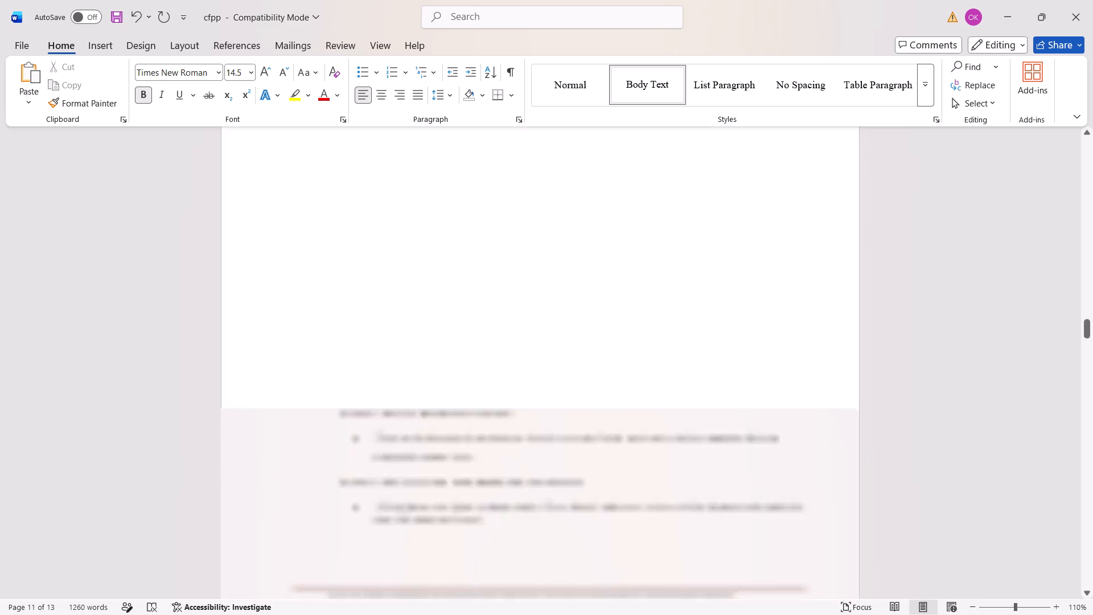
scroll(409, 397, up, 20)
scroll(409, 397, up, 20)
scroll(409, 397, up, 20)
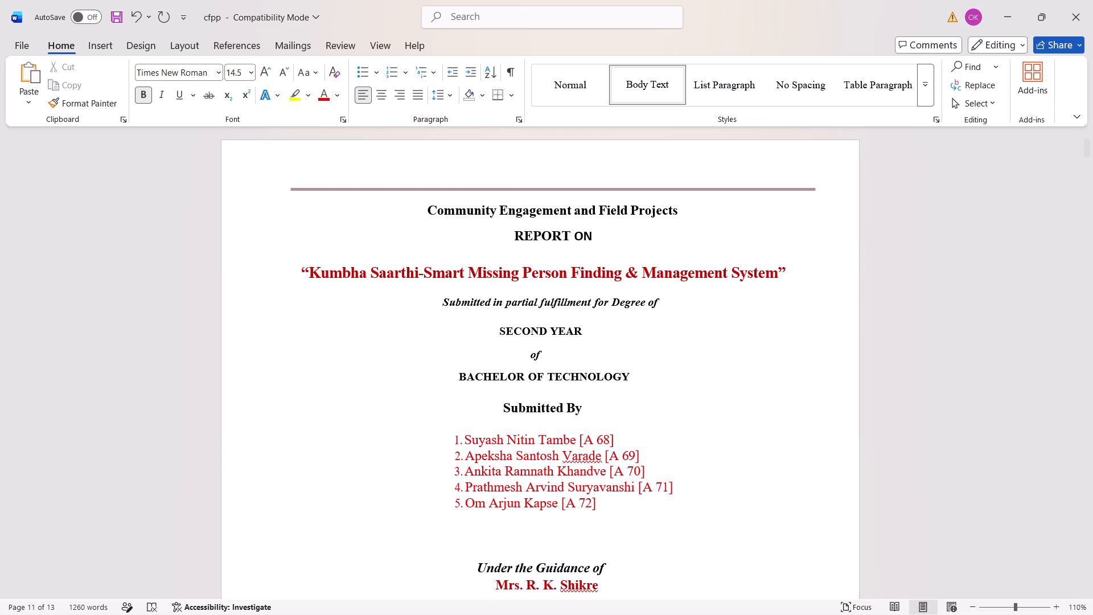
scroll(409, 397, down, 1)
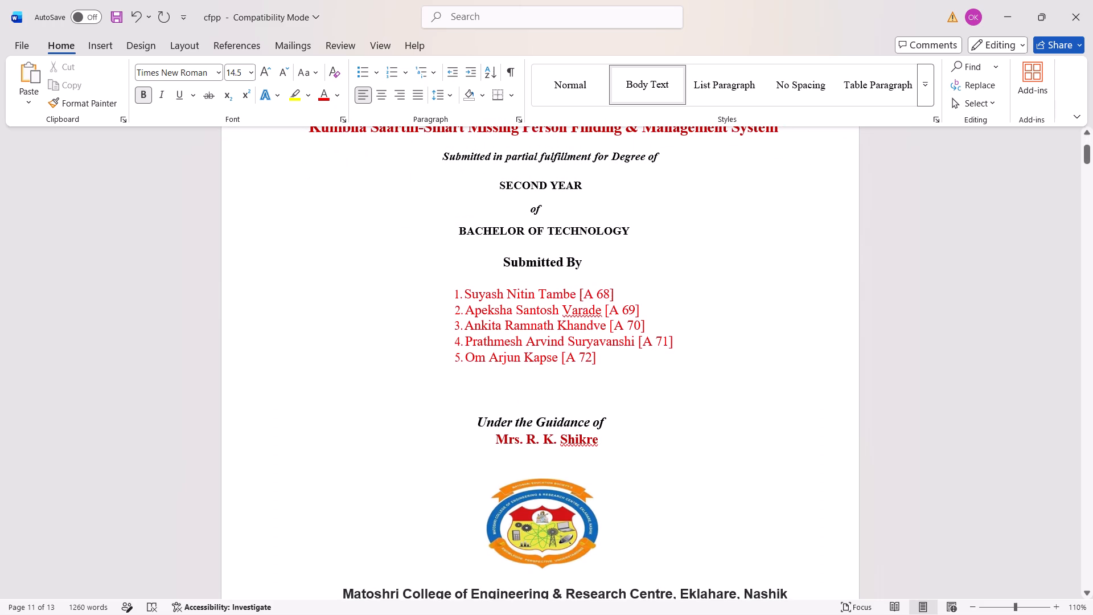
scroll(409, 397, down, 1)
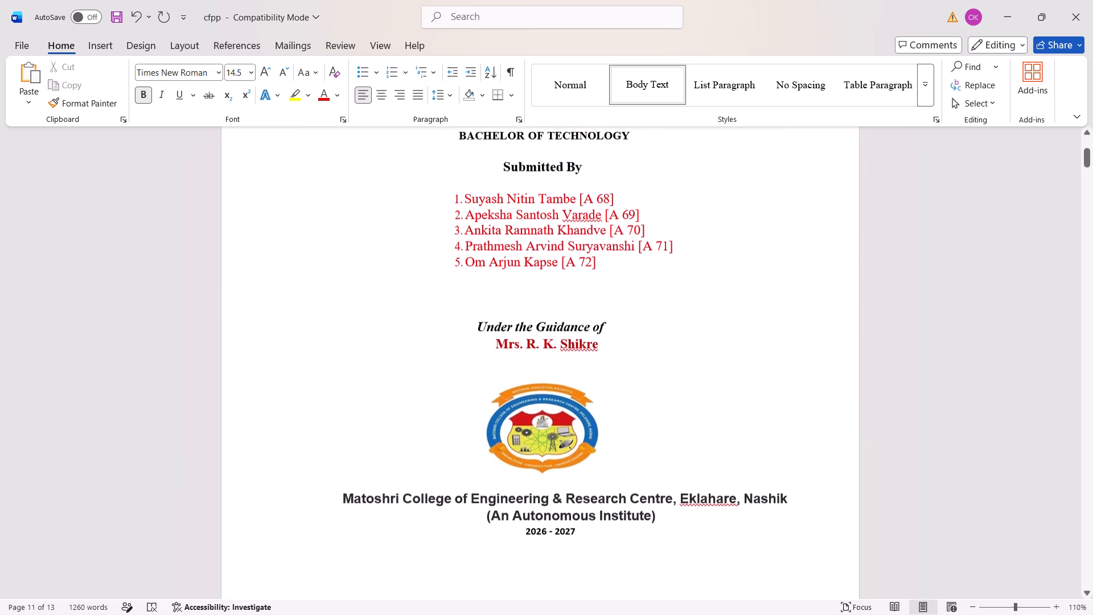
scroll(409, 397, down, 2)
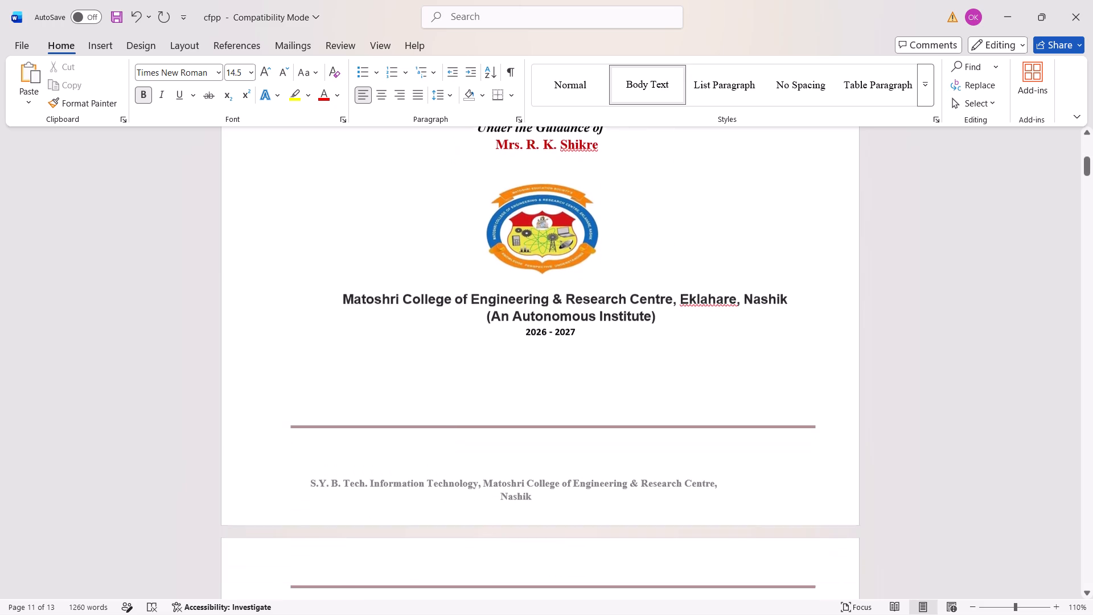
scroll(409, 397, down, 1)
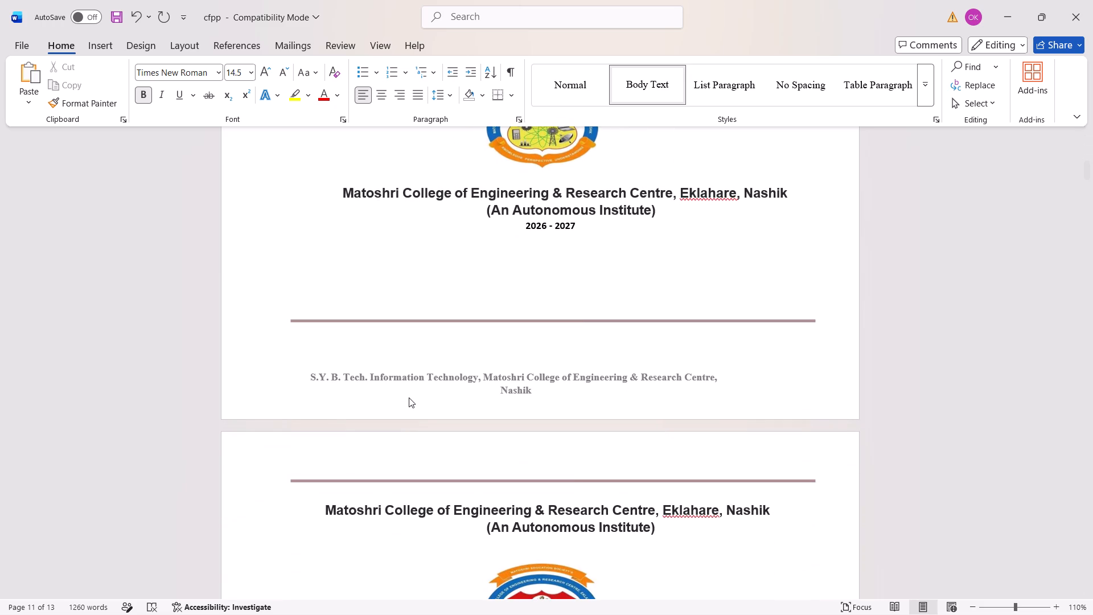
scroll(409, 397, down, 3)
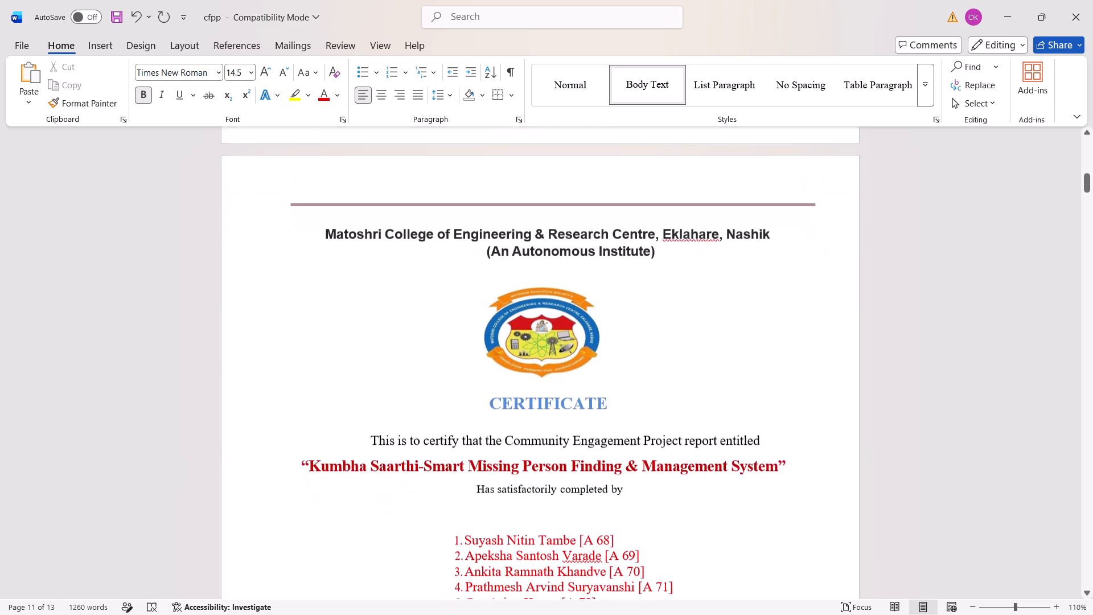
scroll(409, 397, down, 4)
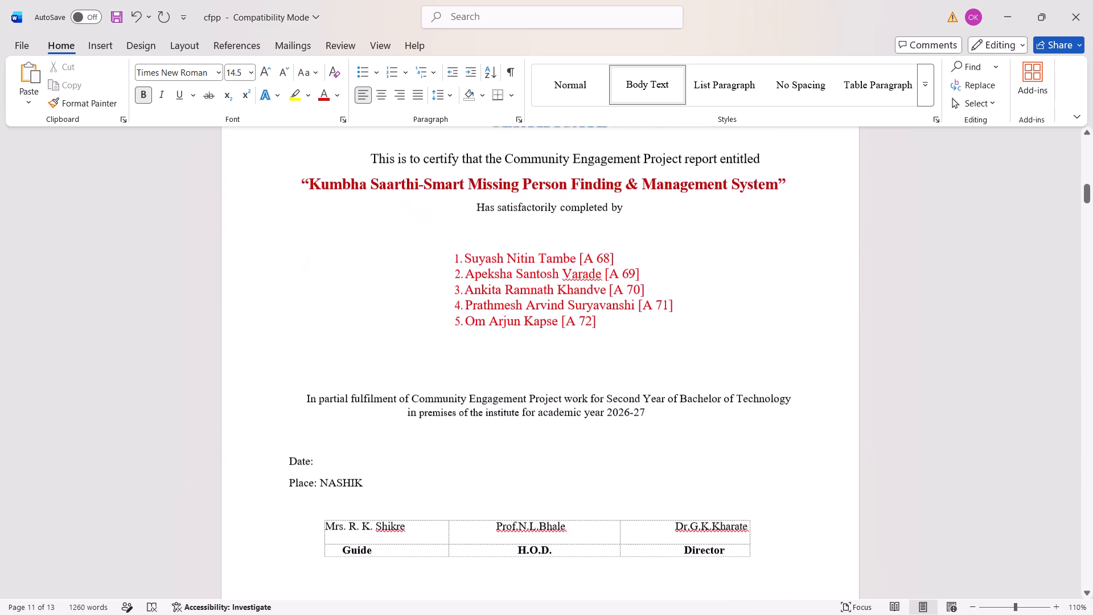
scroll(409, 397, down, 2)
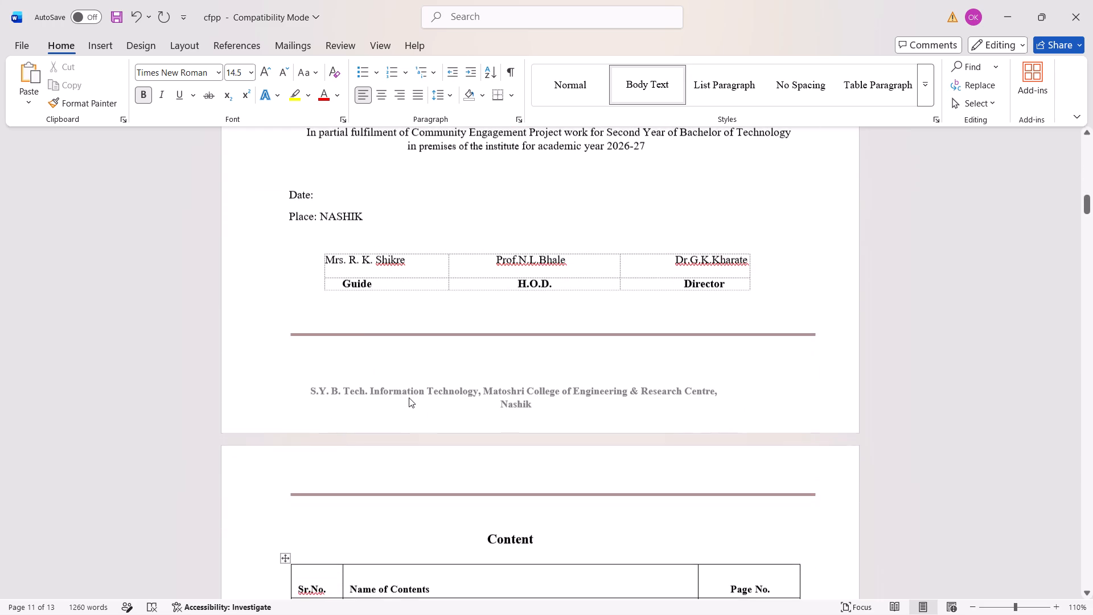
scroll(409, 397, down, 3)
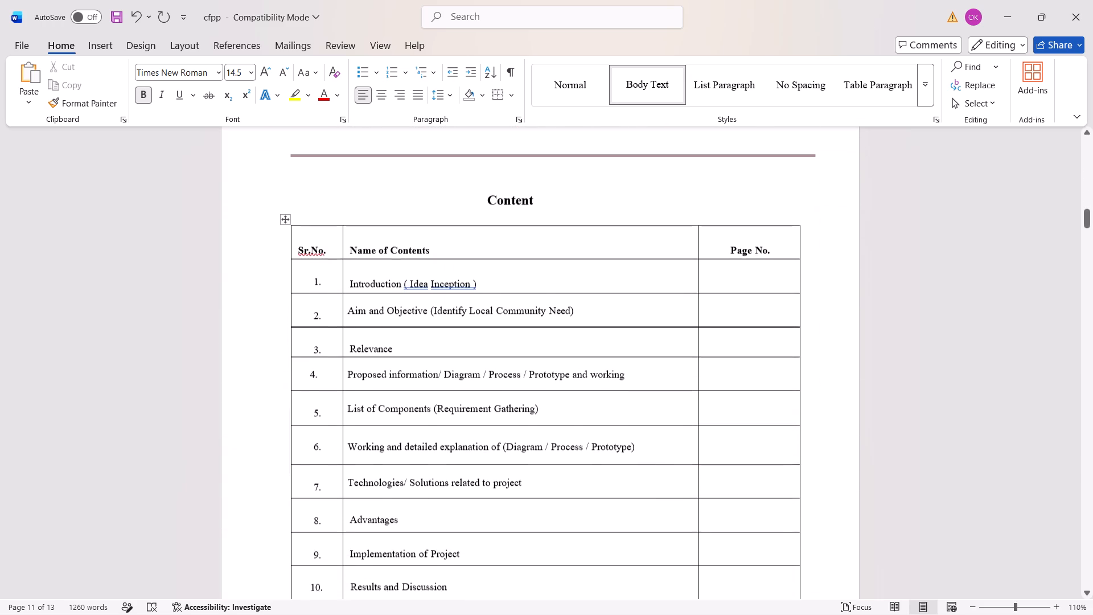
scroll(409, 397, down, 2)
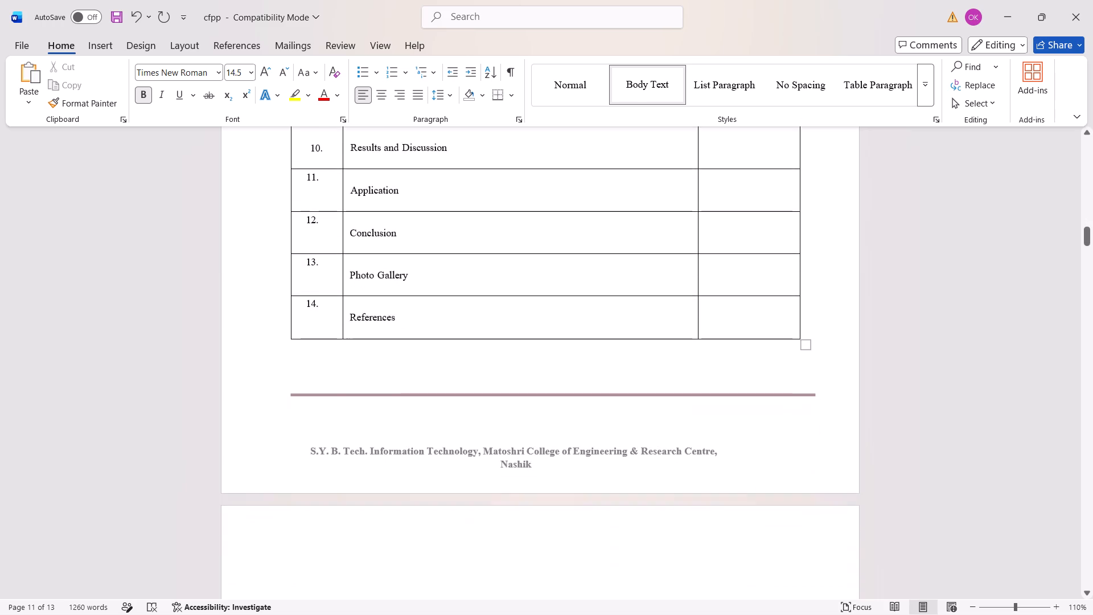
Proofread the report's sections 1 to 3: Introduction, Aim and Objective, and Relevance with its community observations.
scroll(409, 397, down, 3)
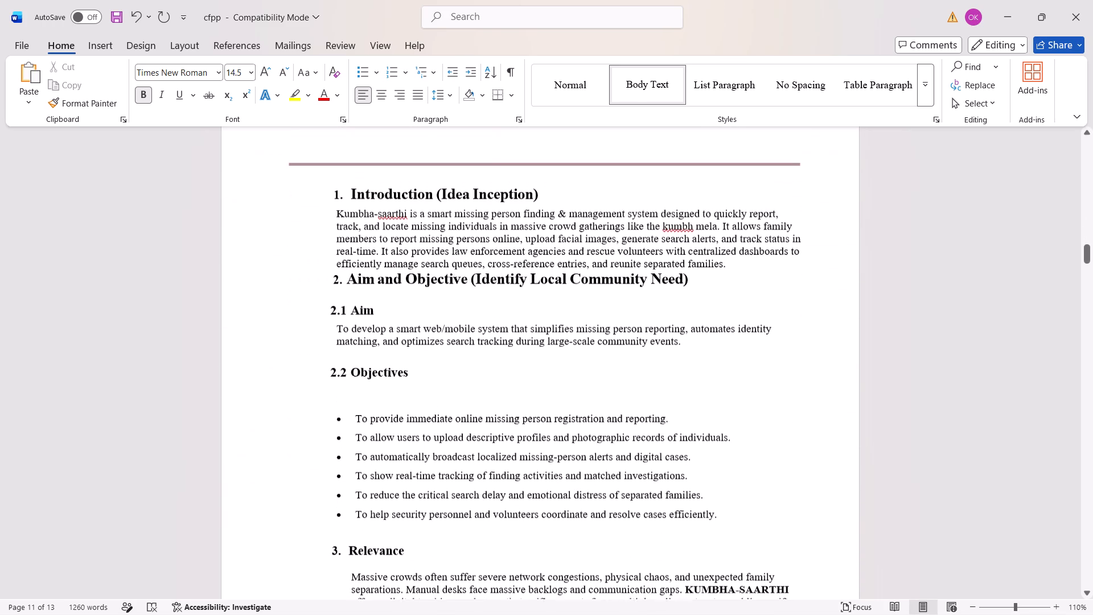
scroll(409, 397, down, 1)
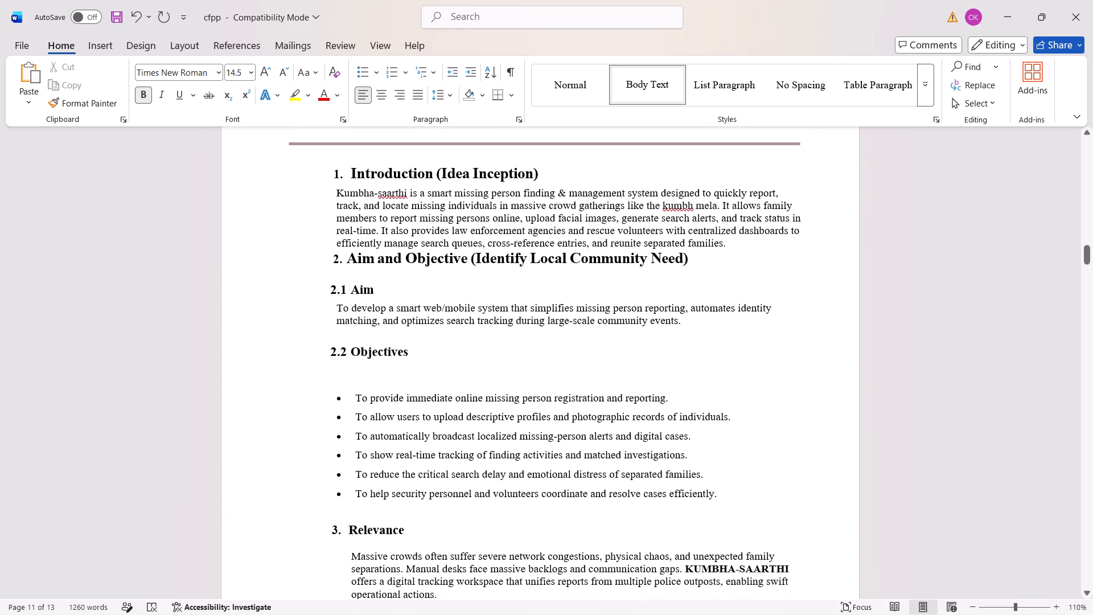
scroll(409, 397, down, 1)
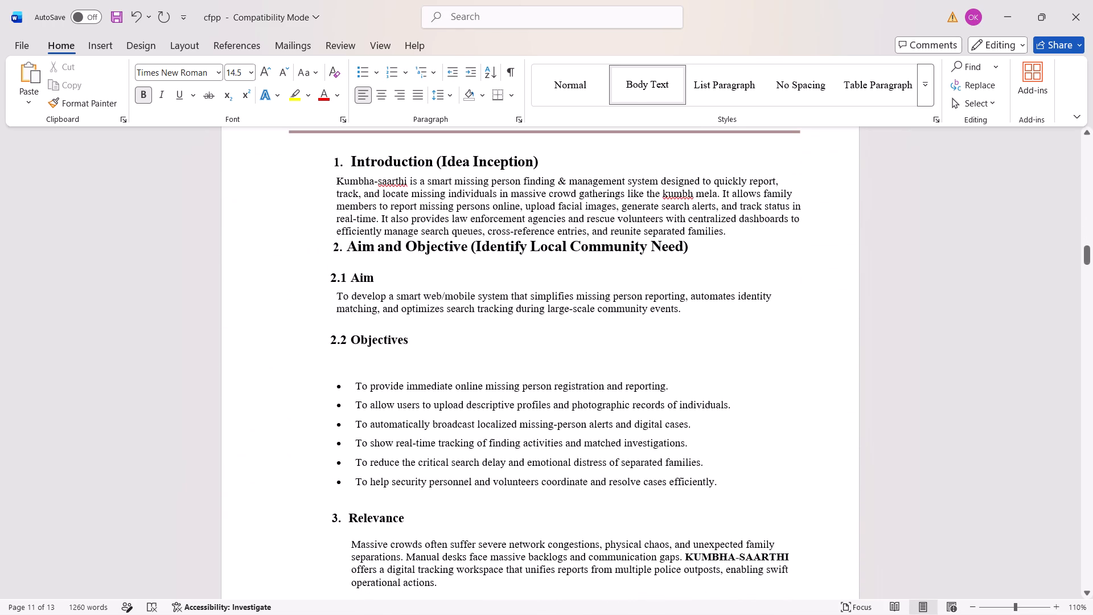
scroll(435, 232, down, 1)
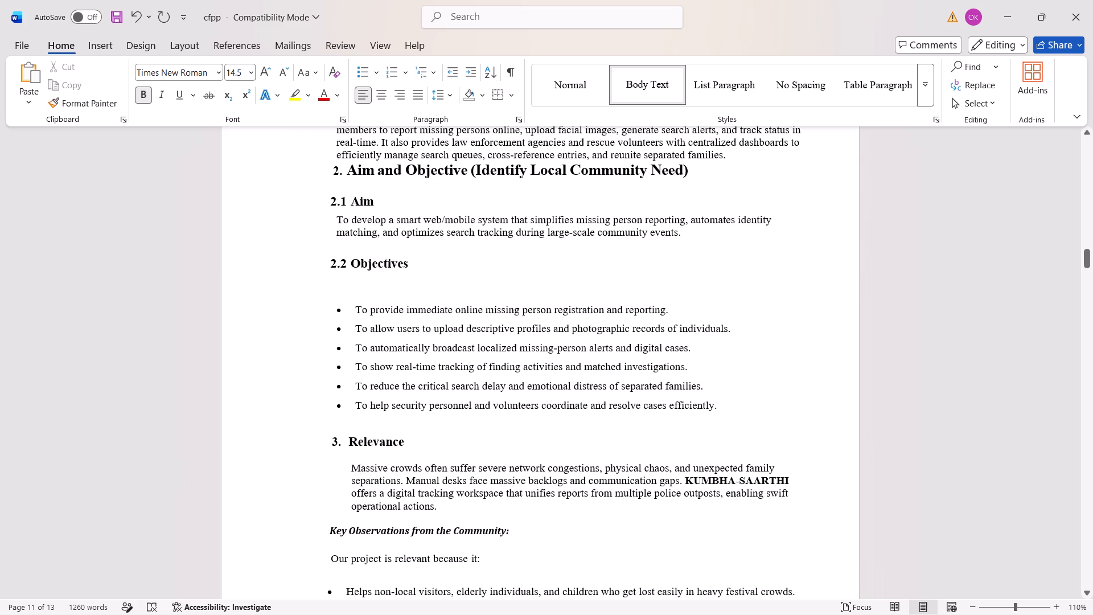
scroll(435, 232, down, 2)
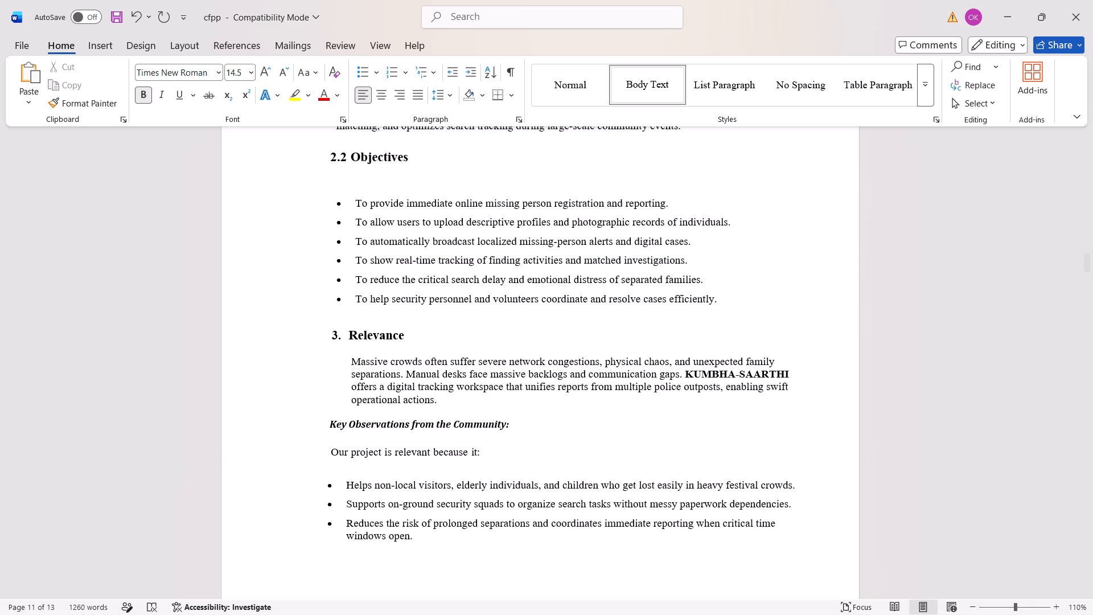
scroll(435, 232, up, 1)
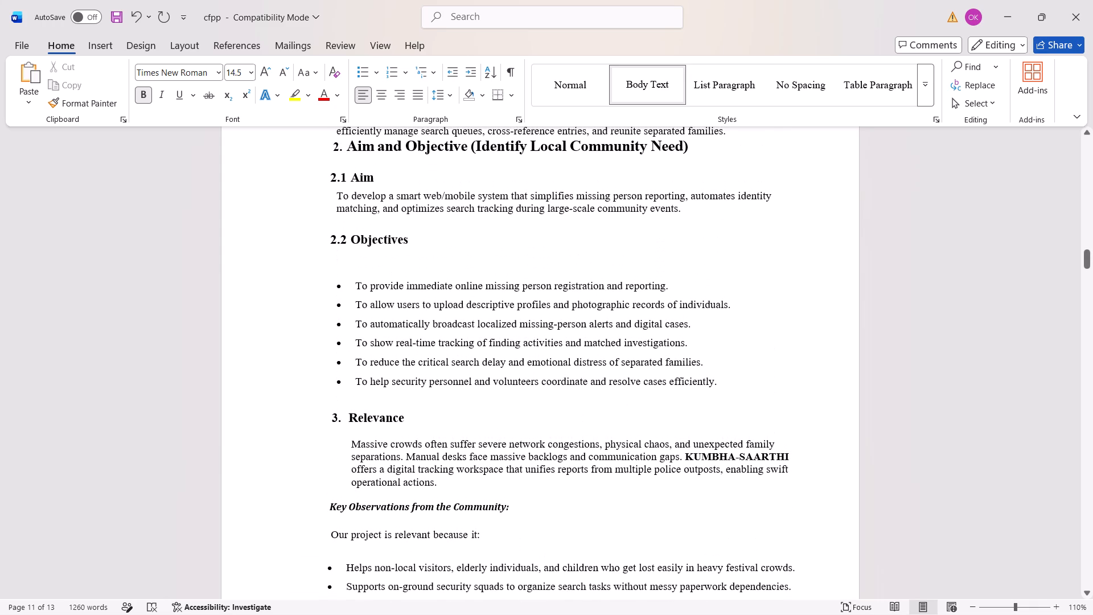
scroll(435, 232, down, 1)
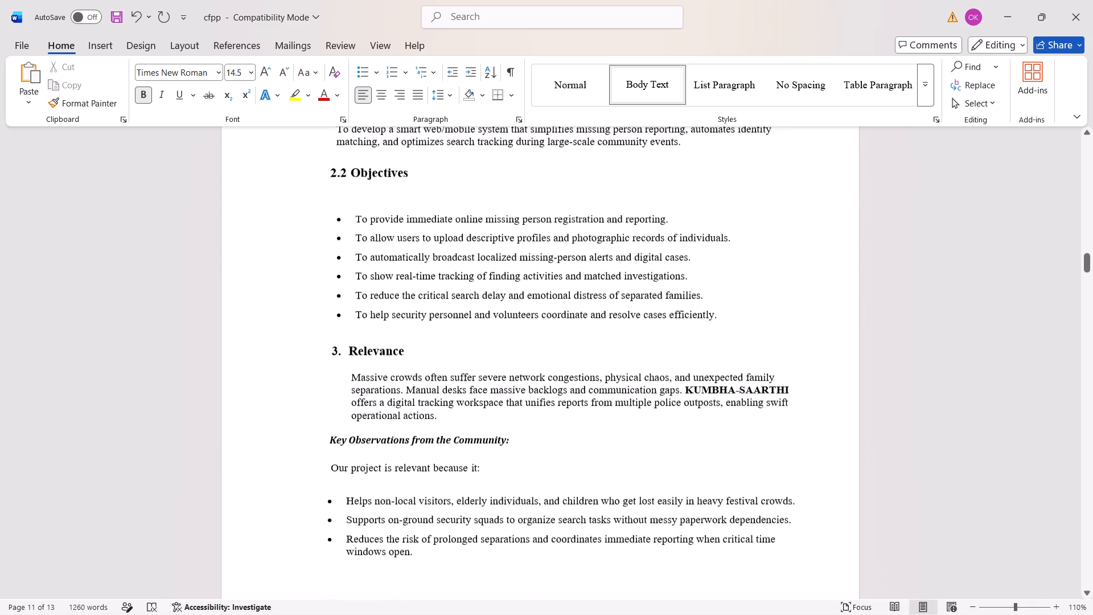
scroll(435, 232, down, 2)
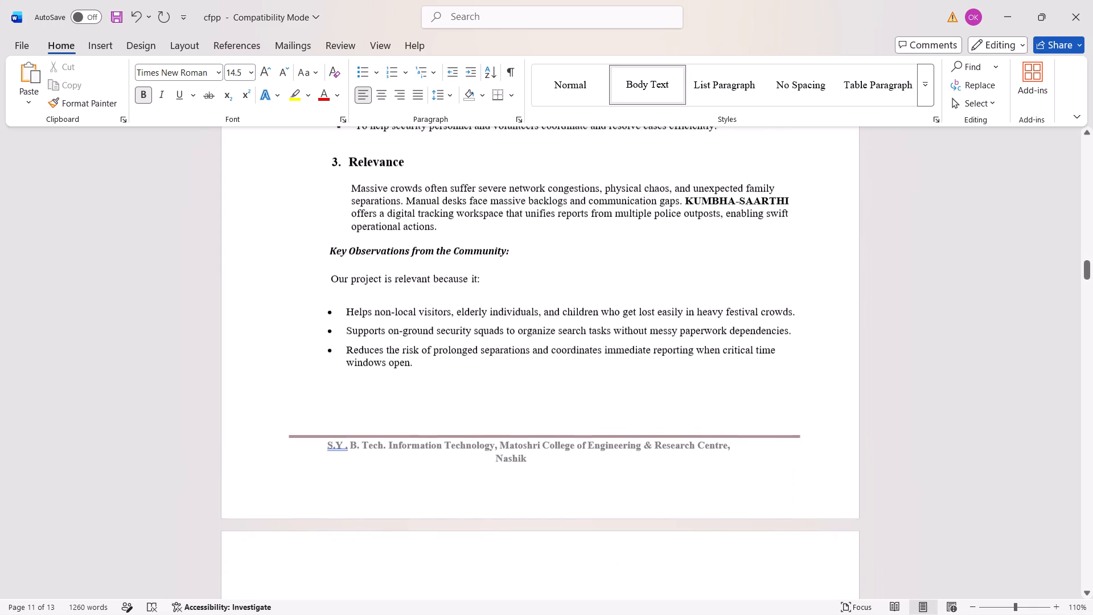
scroll(435, 232, down, 1)
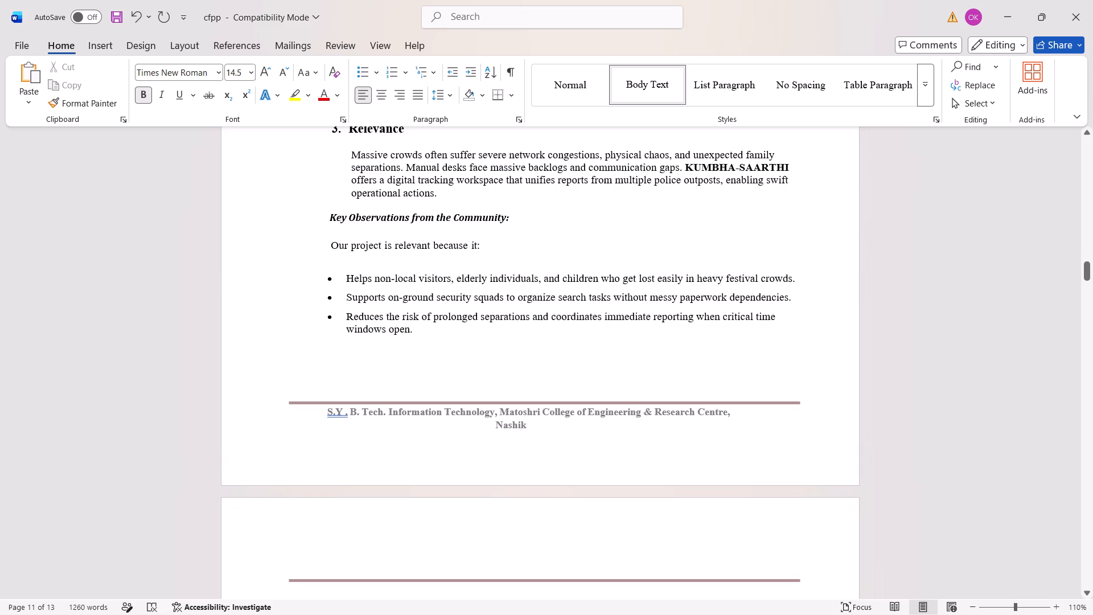
Review sections 4 to 7, from the proposed process flow and list of components to the working steps and technologies.
scroll(435, 232, down, 1)
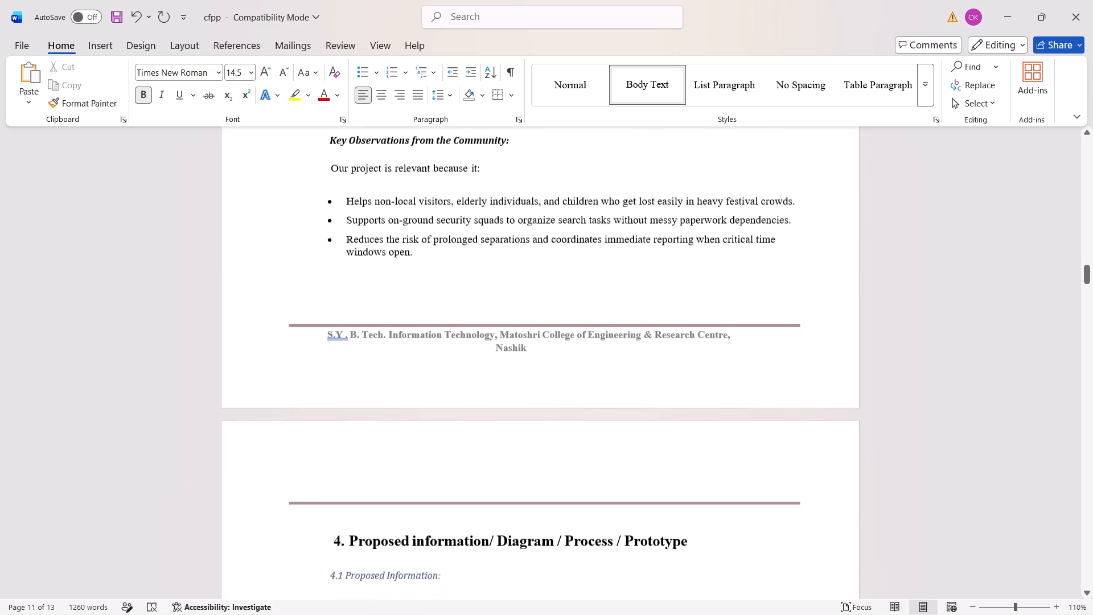
scroll(435, 232, down, 4)
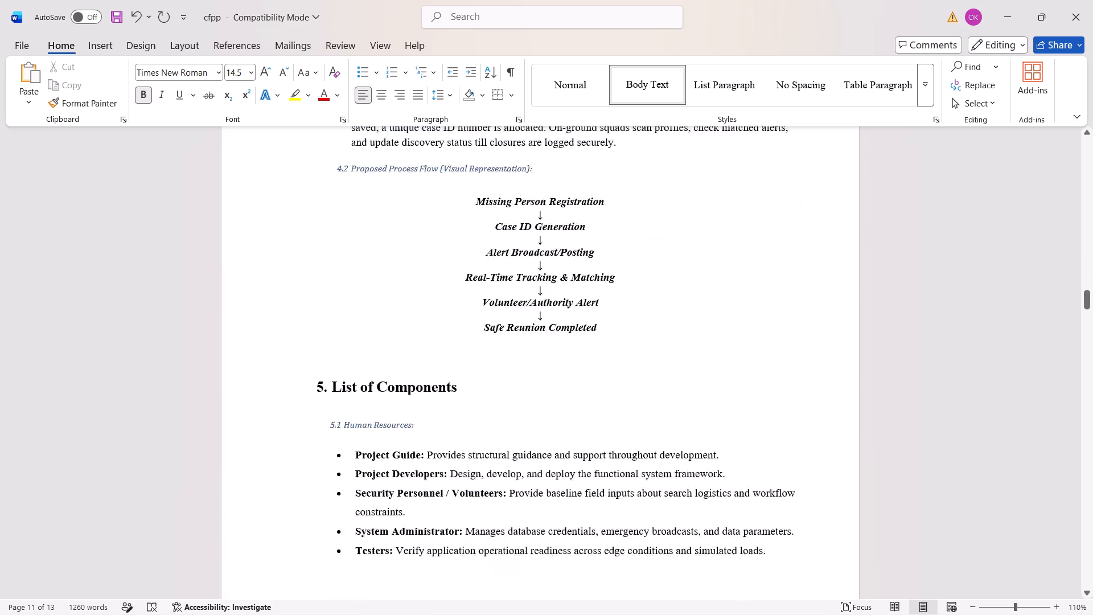
scroll(435, 232, down, 4)
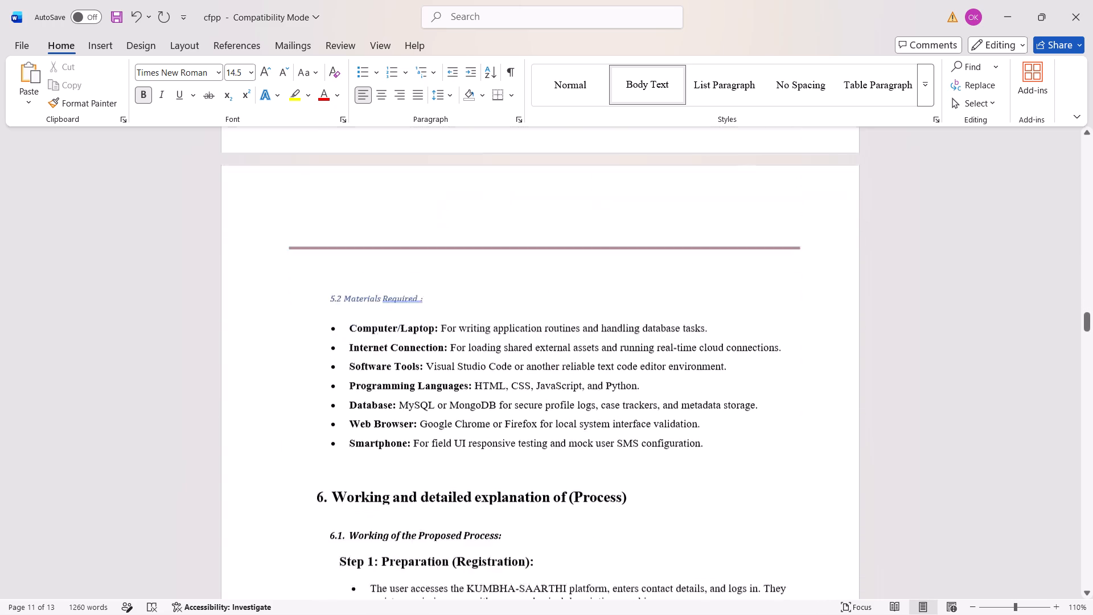
scroll(435, 232, down, 3)
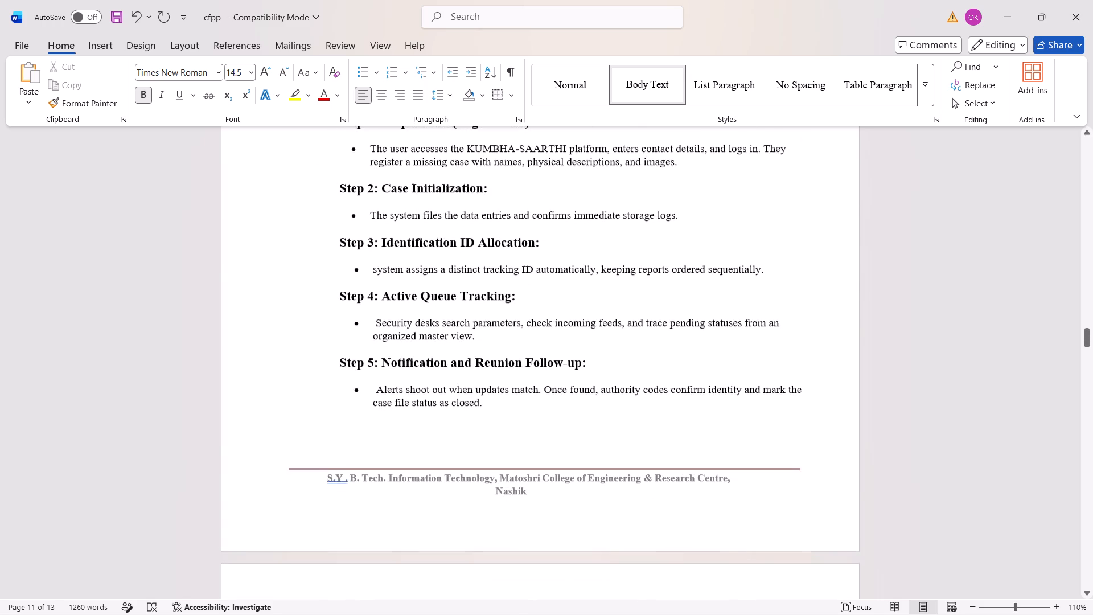
scroll(435, 232, down, 4)
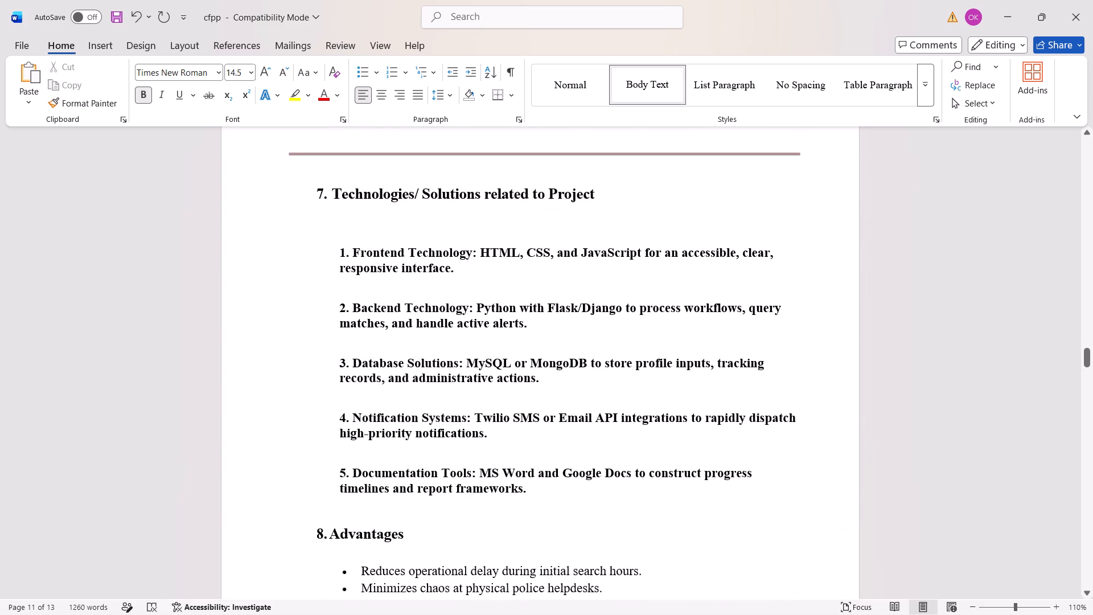
Save the edited cfpp document.
key(ctrl+s)
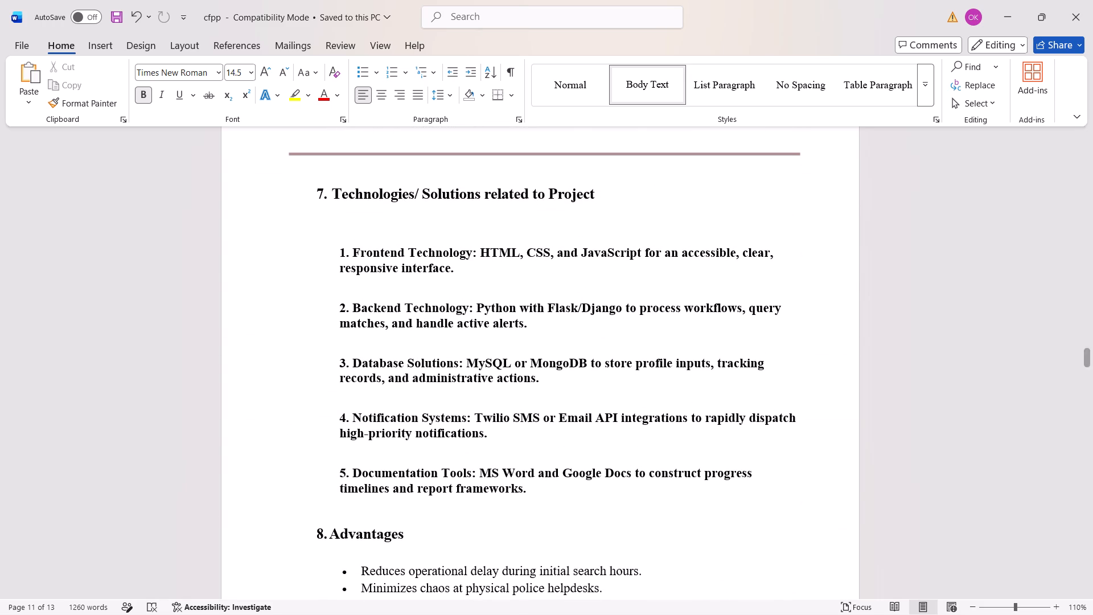
key(ctrl+s)
key(ctrl+s)
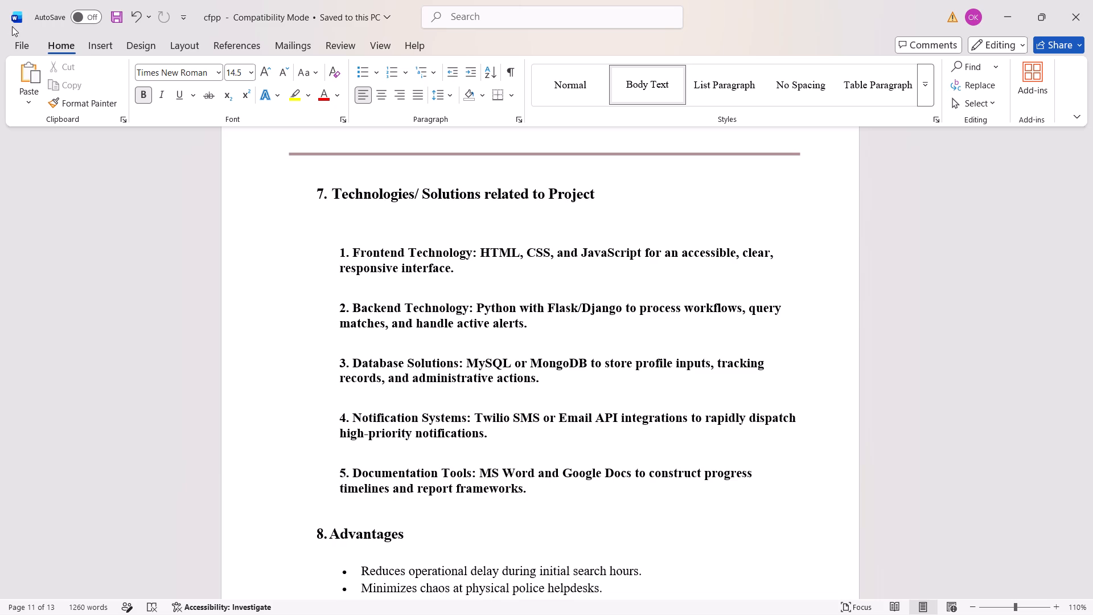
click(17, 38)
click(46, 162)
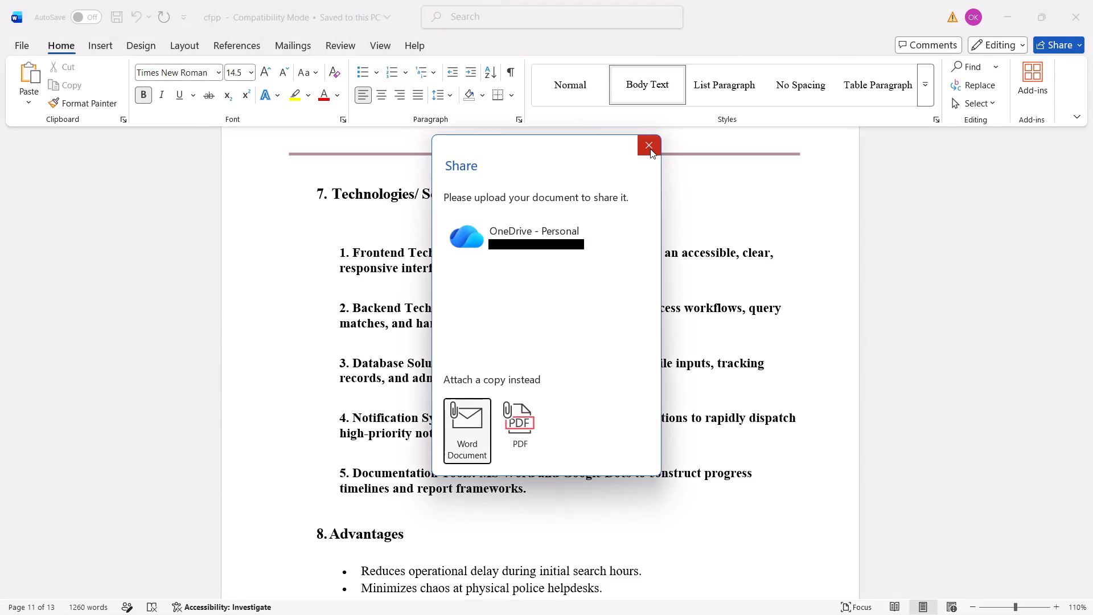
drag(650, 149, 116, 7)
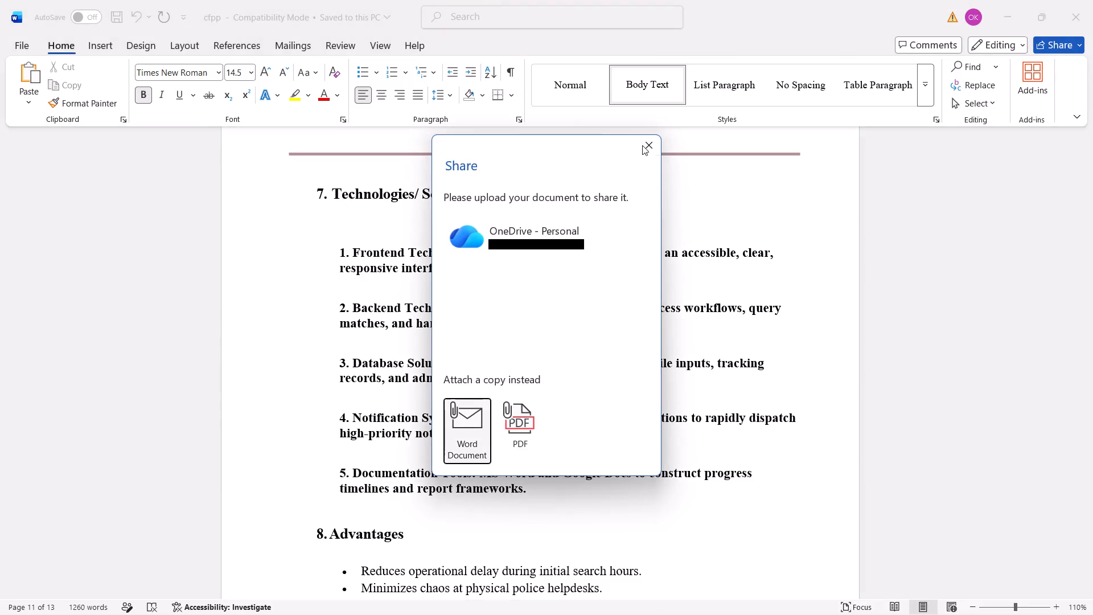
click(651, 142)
Save a PDF copy of the report as "cfpp report" in the Desktop's mad output folder.
click(29, 47)
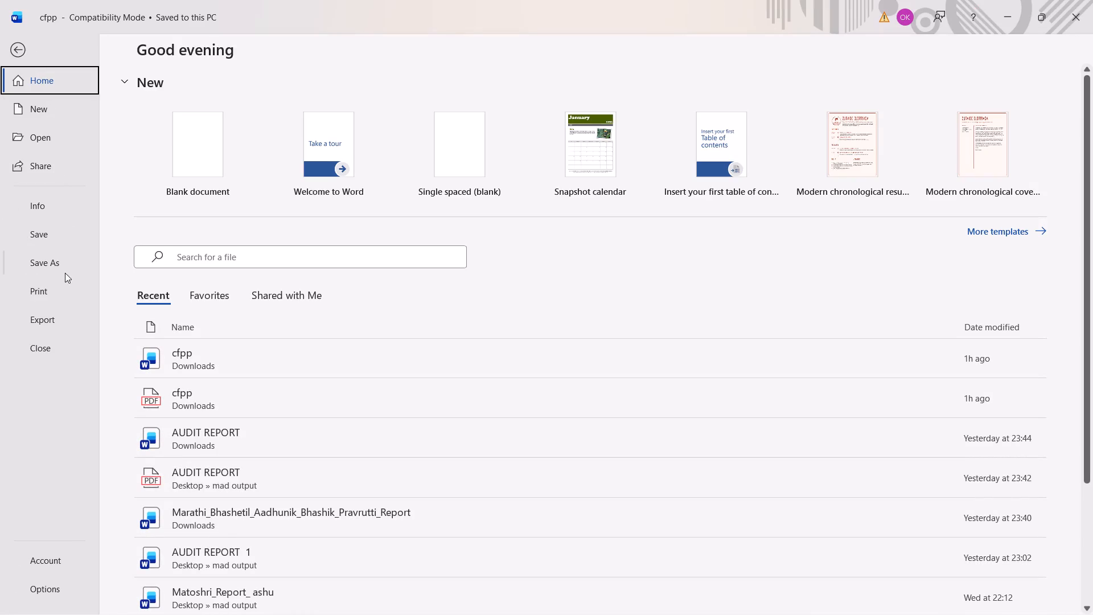
click(57, 259)
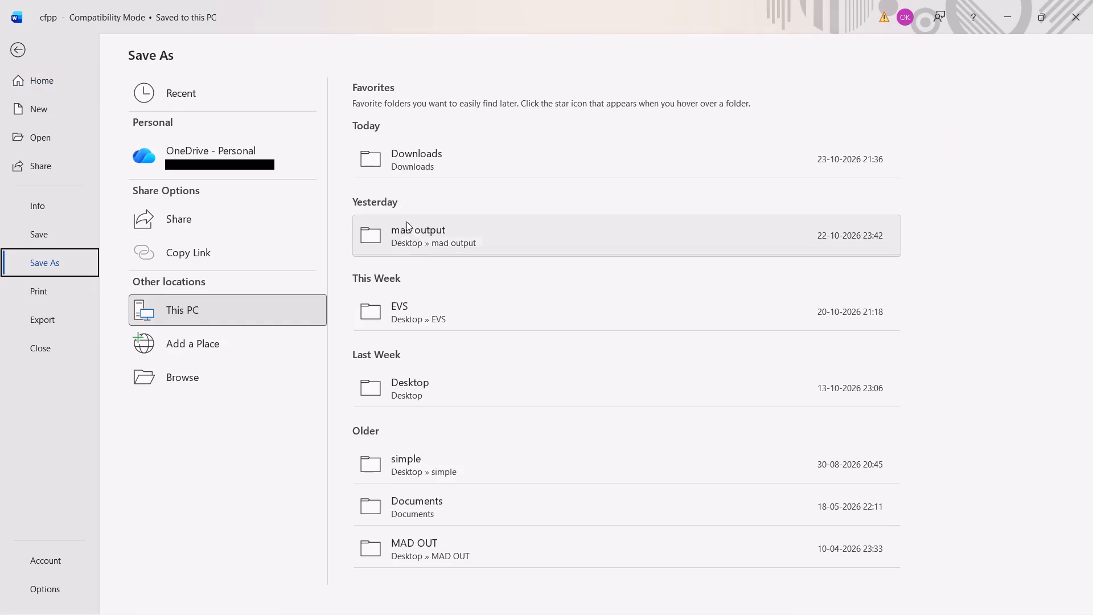
double_click(430, 240)
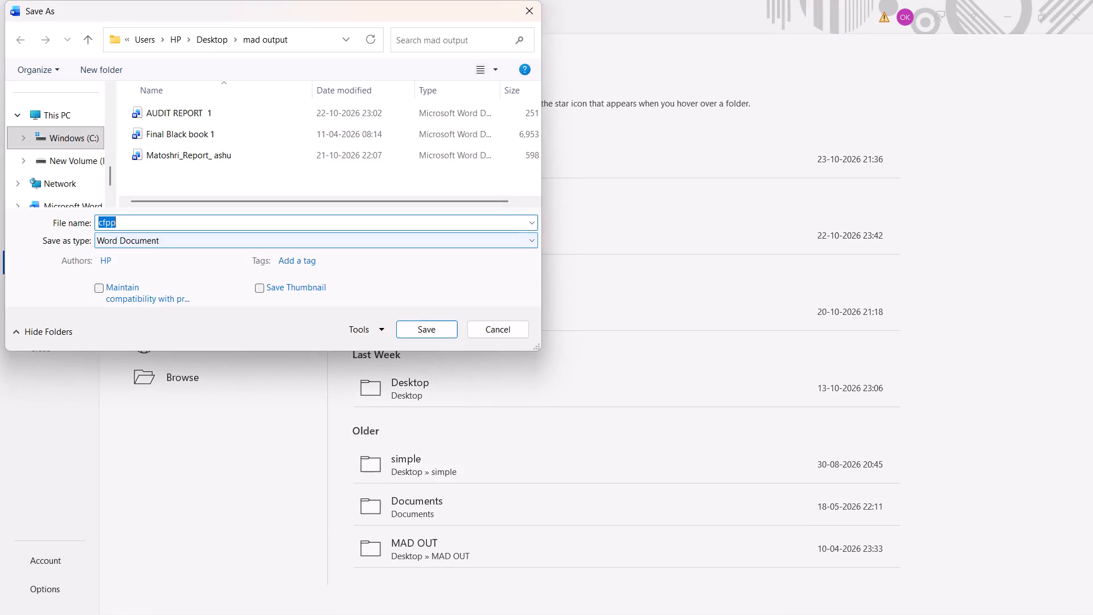
click(167, 226)
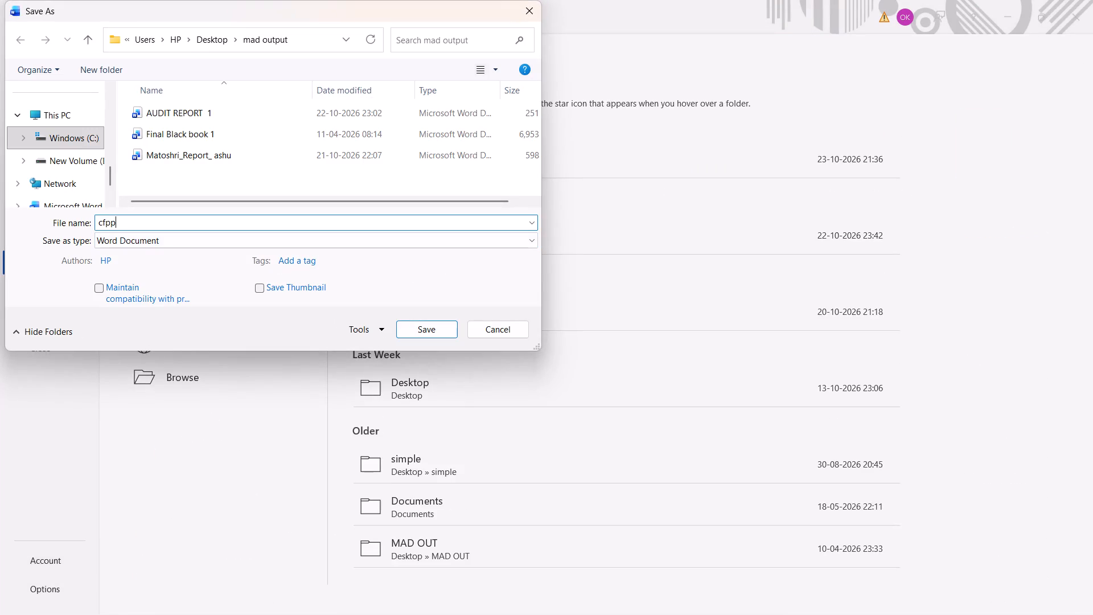
key(space)
text(re)
text(po)
text(rt)
drag(226, 238, 127, 323)
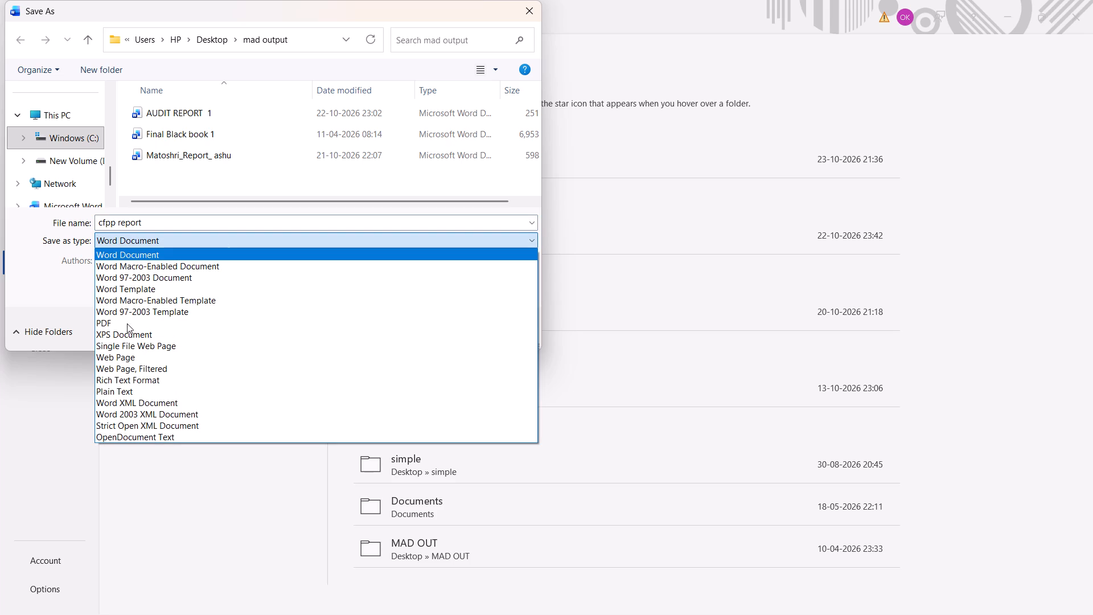
drag(127, 323, 112, 323)
click(112, 323)
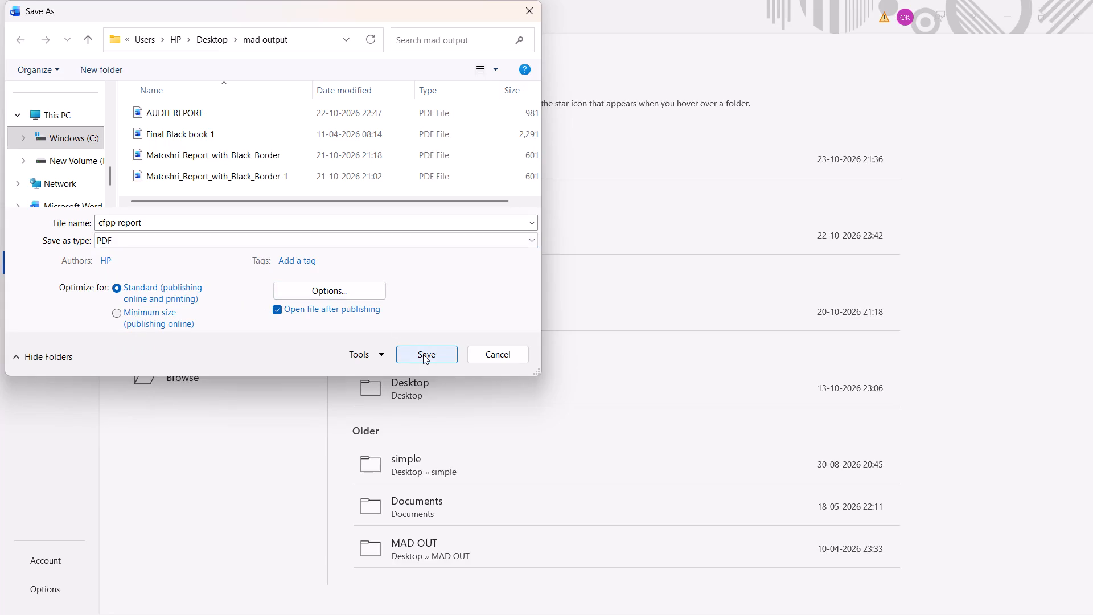
click(423, 354)
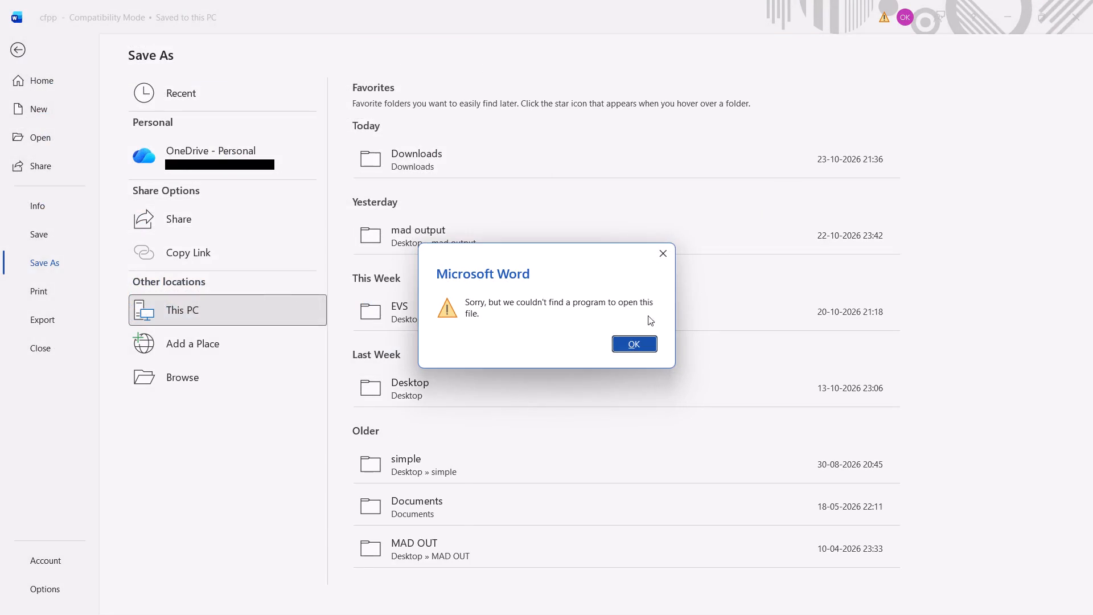
click(624, 341)
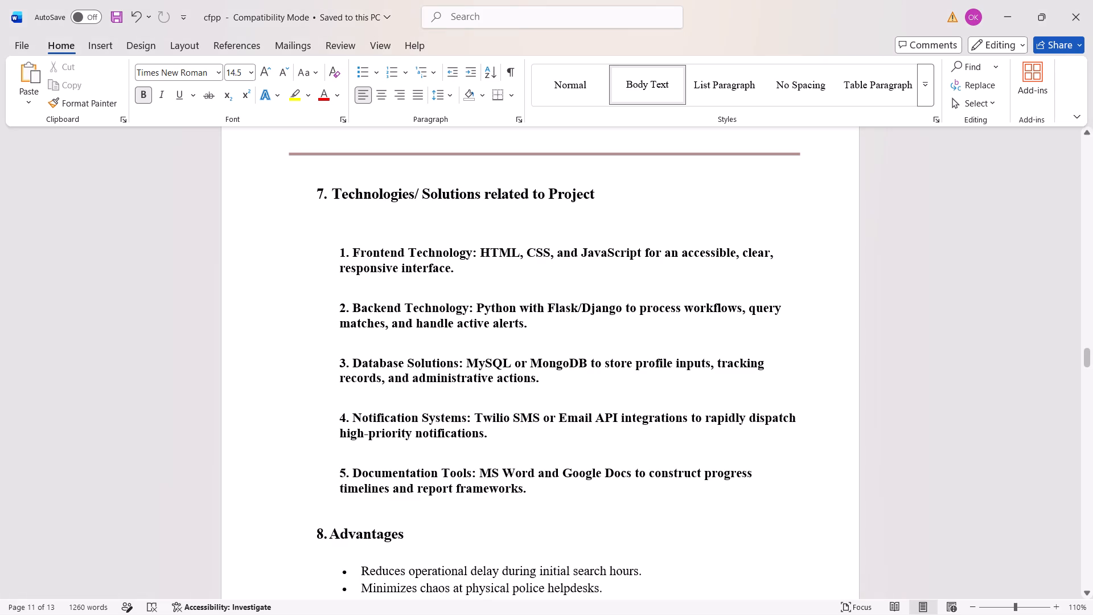
Save the report as a Word Document named "cfpp report" in the mad output folder and minimize its window.
click(10, 44)
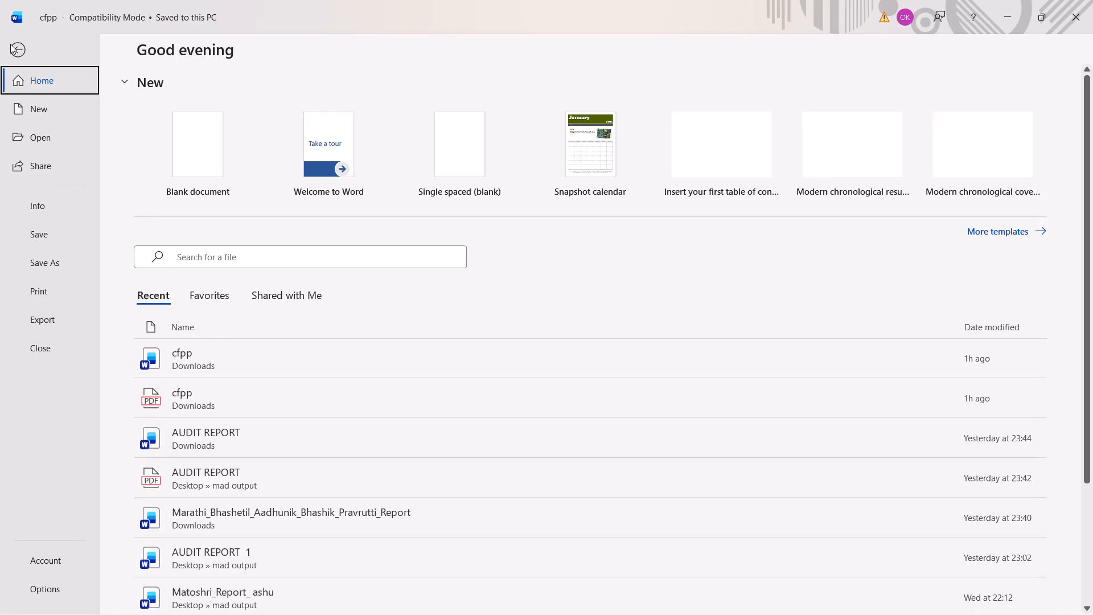
click(59, 260)
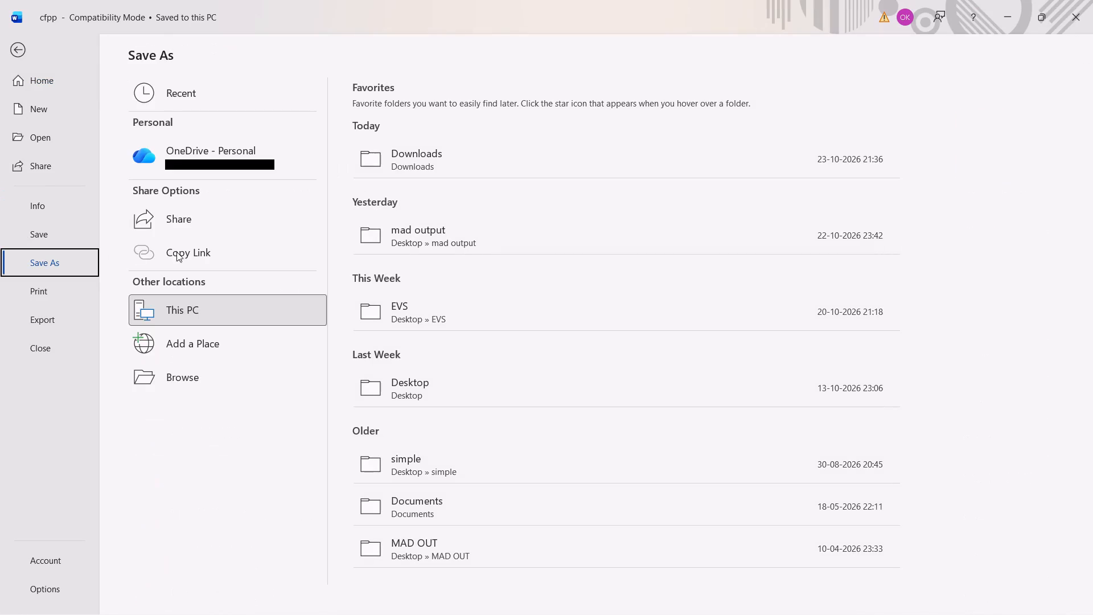
double_click(445, 235)
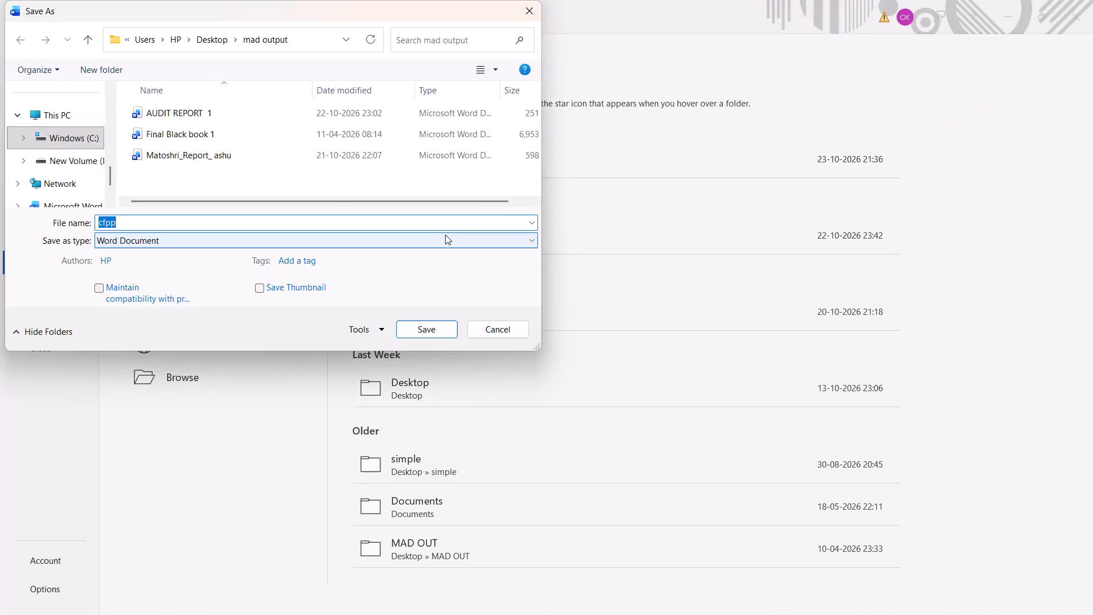
click(151, 229)
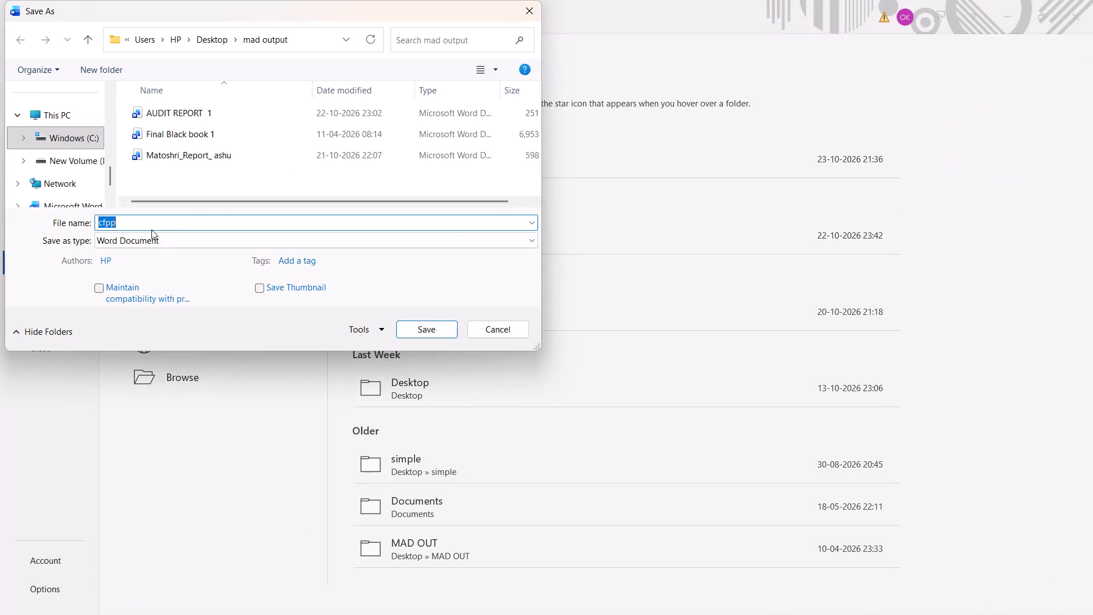
click(155, 220)
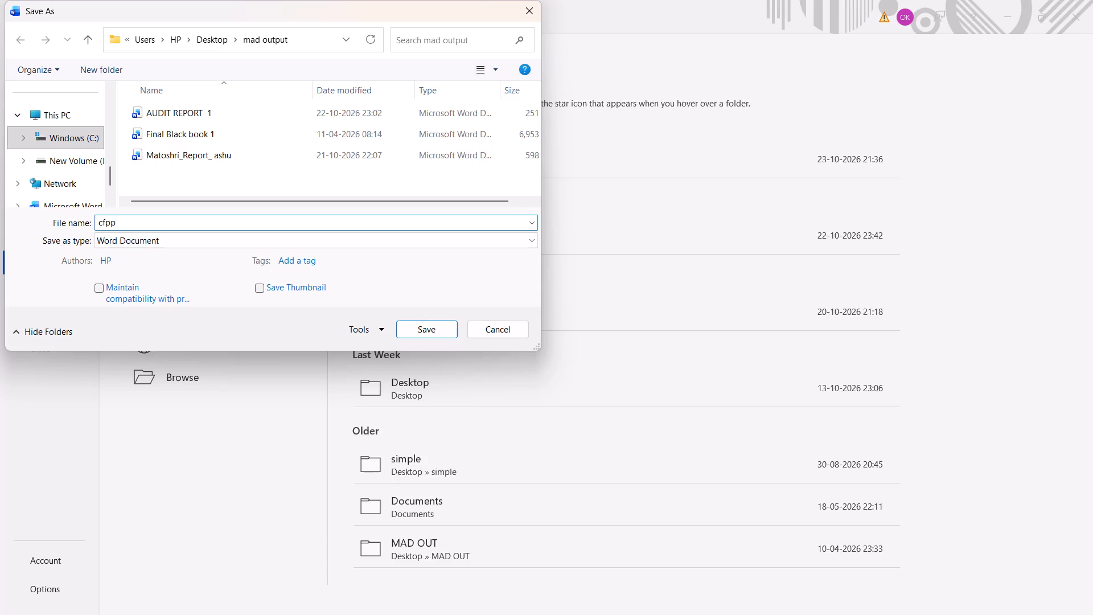
key(space)
text(re)
text(port)
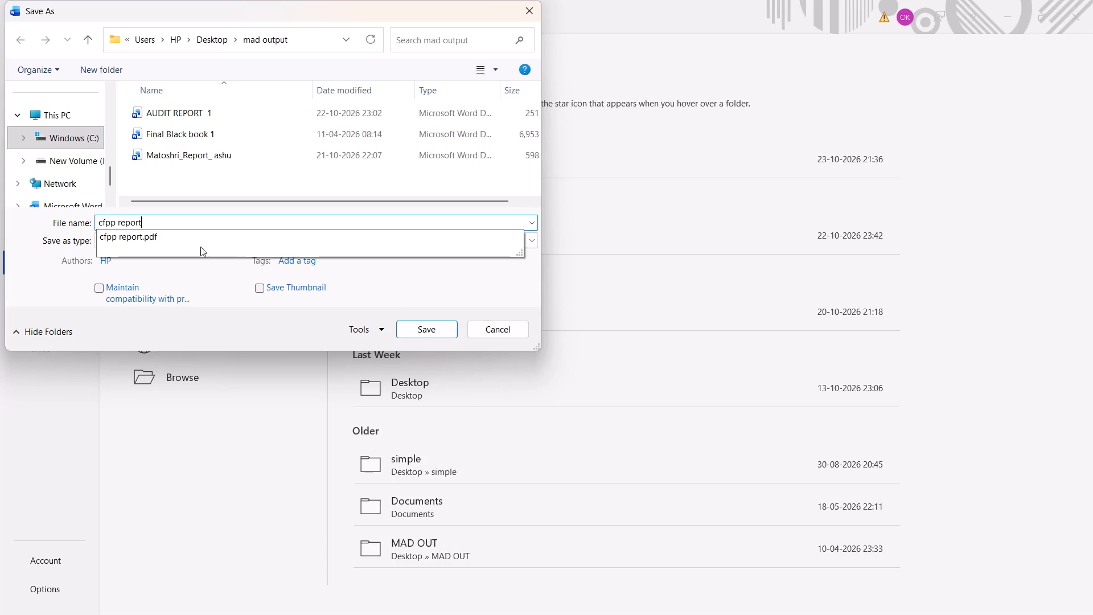
click(422, 335)
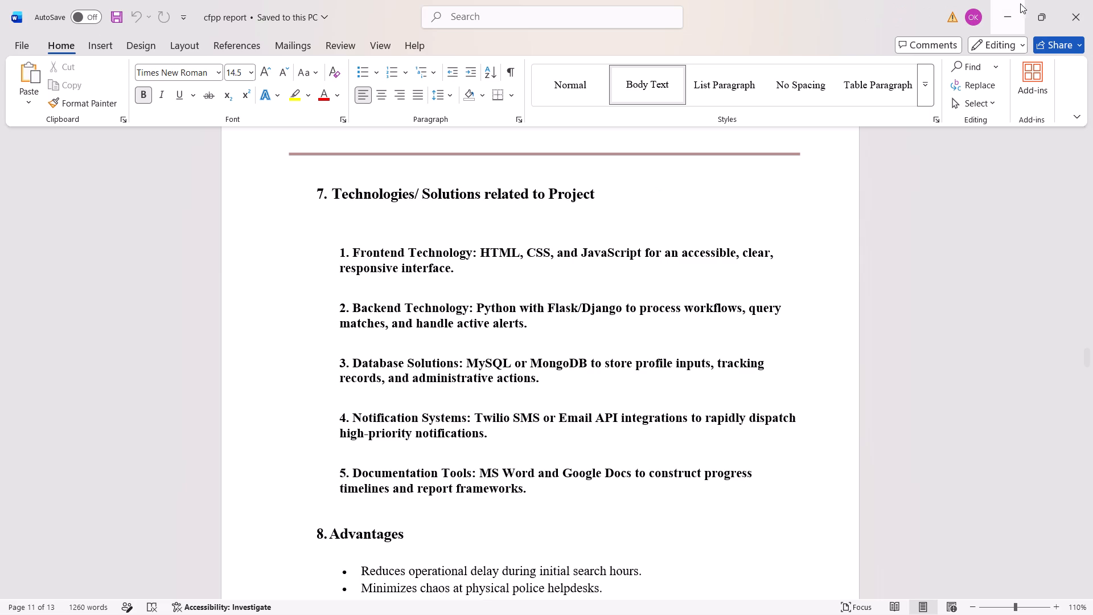
click(1016, 6)
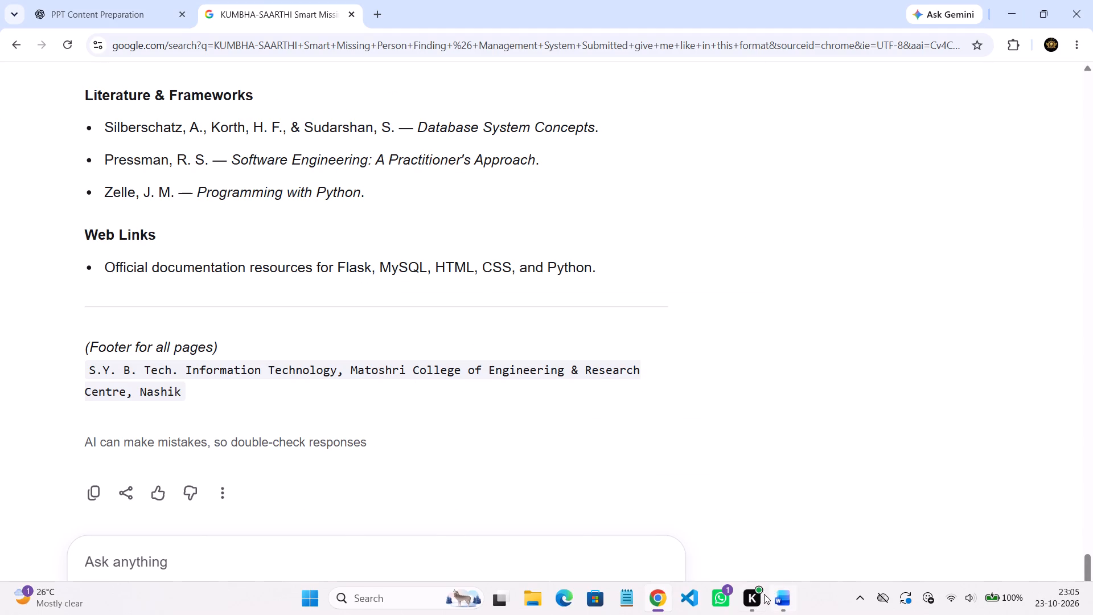